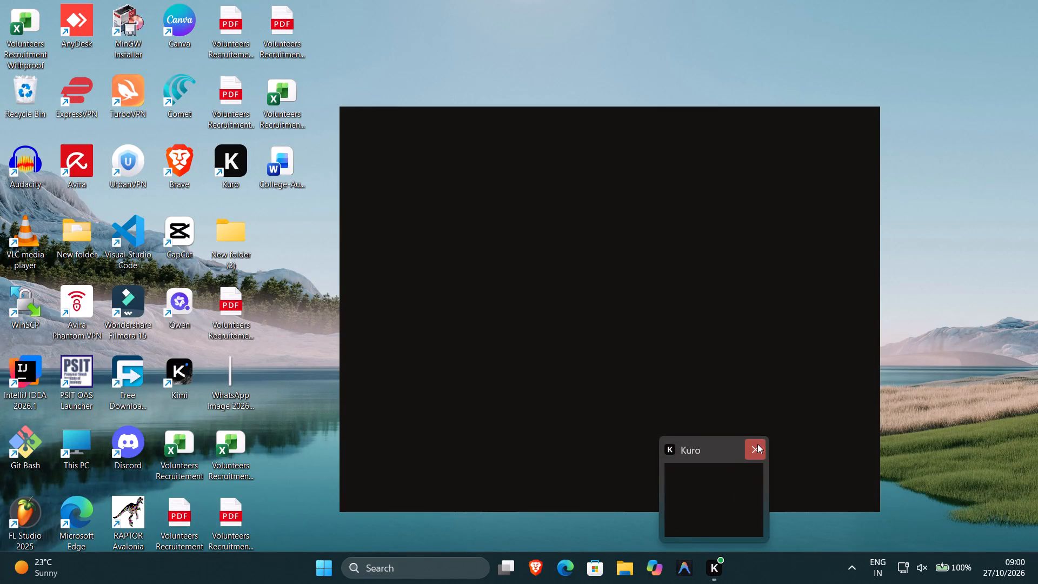
Close the Kuro window.
click(757, 446)
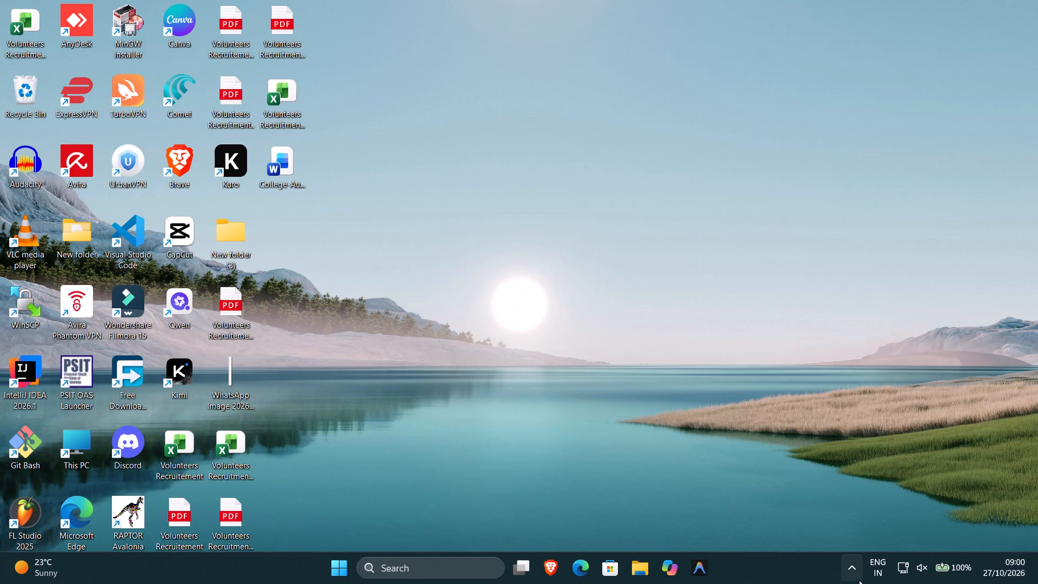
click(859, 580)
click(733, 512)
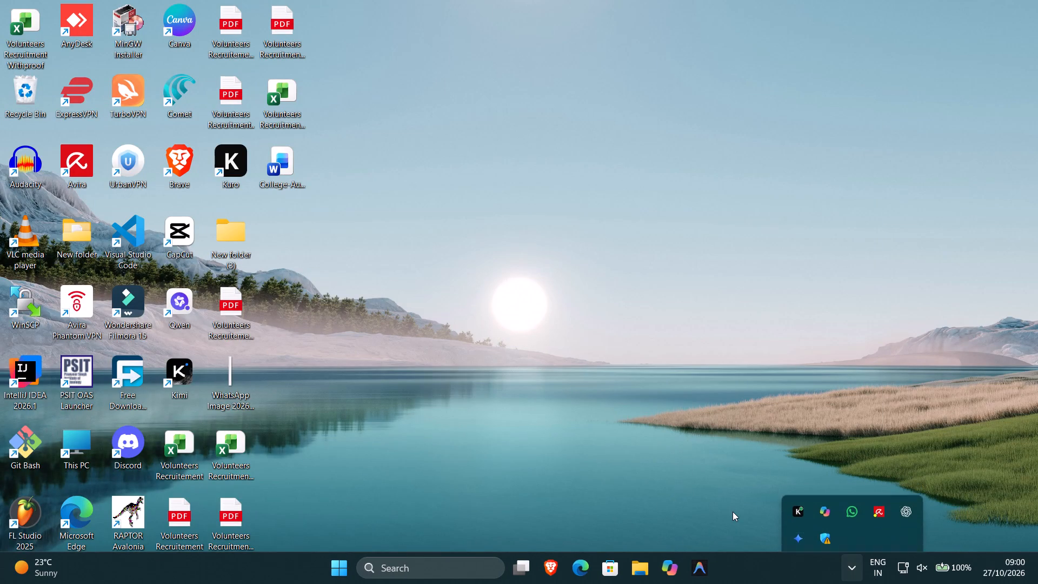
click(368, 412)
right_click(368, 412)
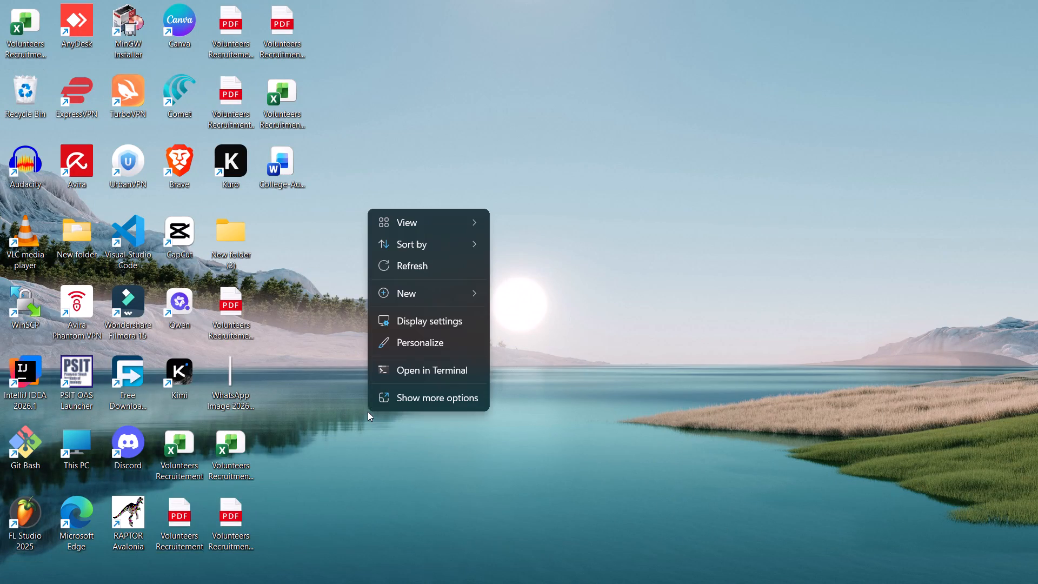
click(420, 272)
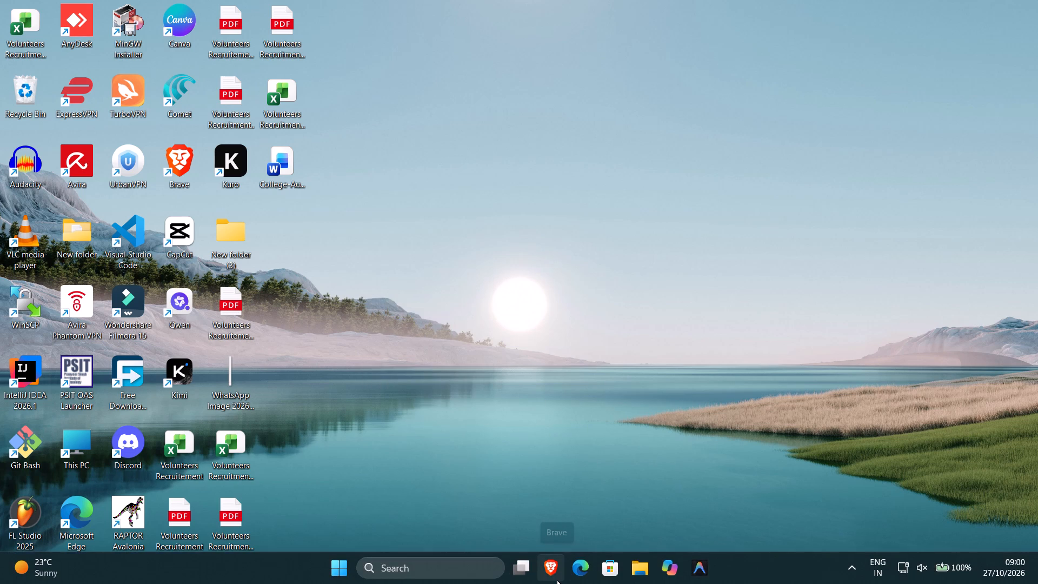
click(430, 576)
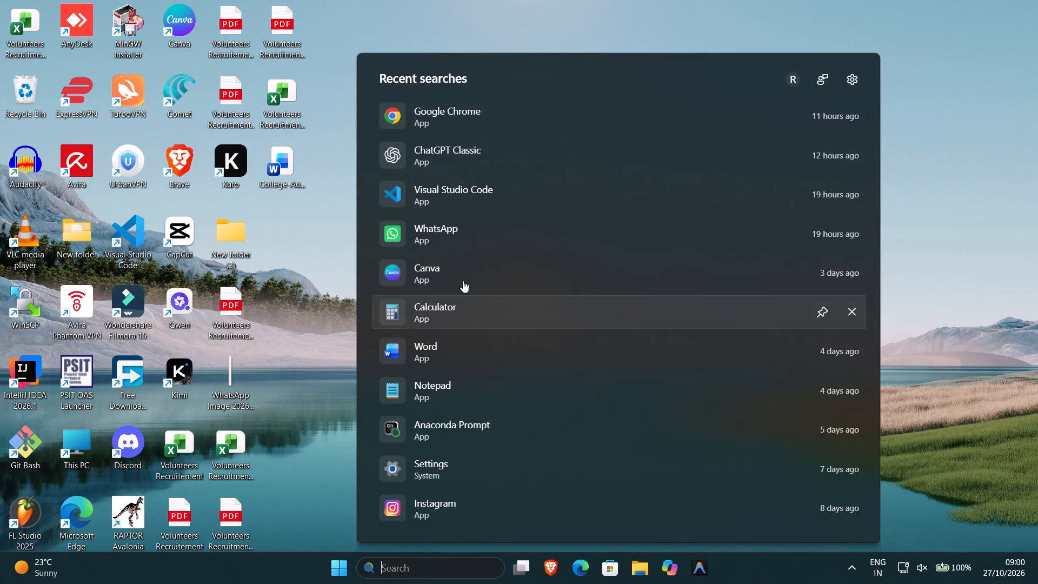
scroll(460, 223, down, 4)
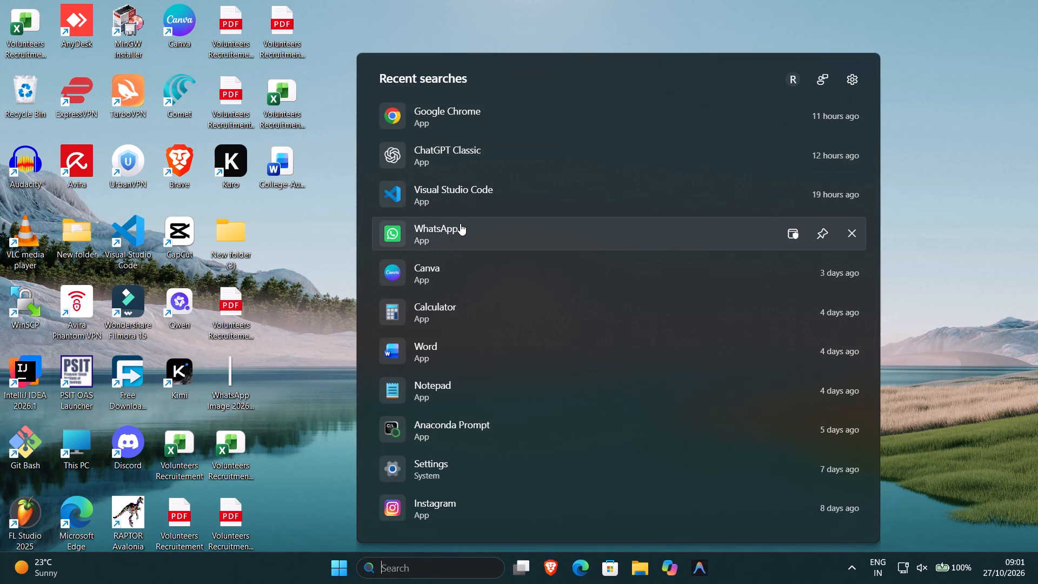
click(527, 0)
Search for Excel, launch it and create a new blank workbook.
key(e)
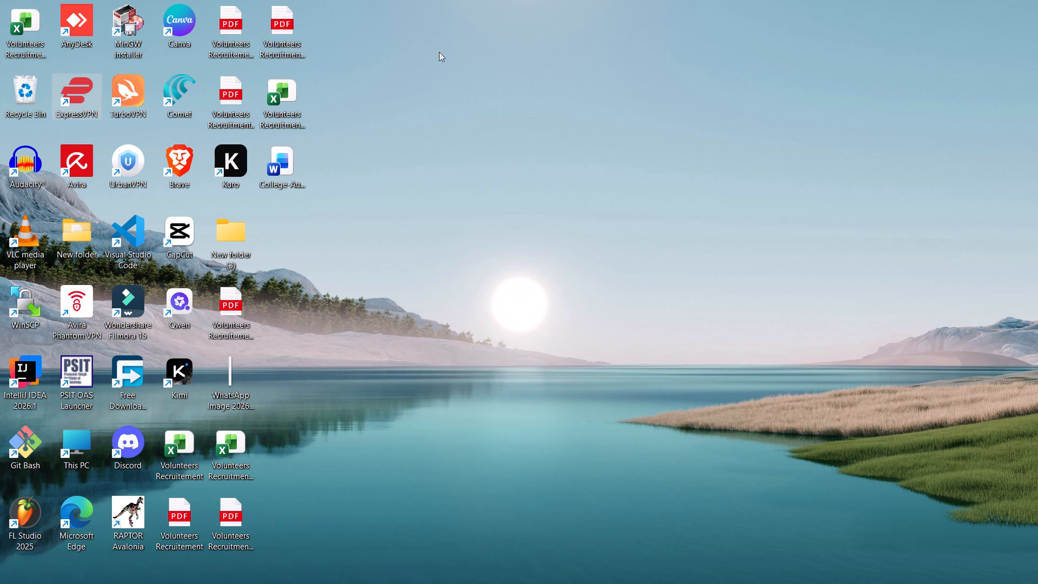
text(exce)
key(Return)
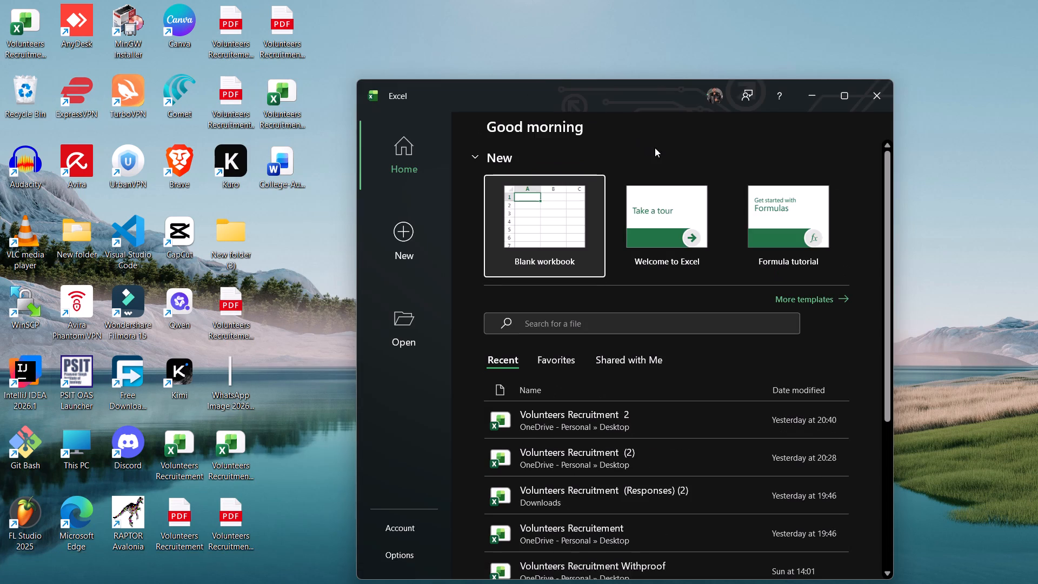
click(534, 234)
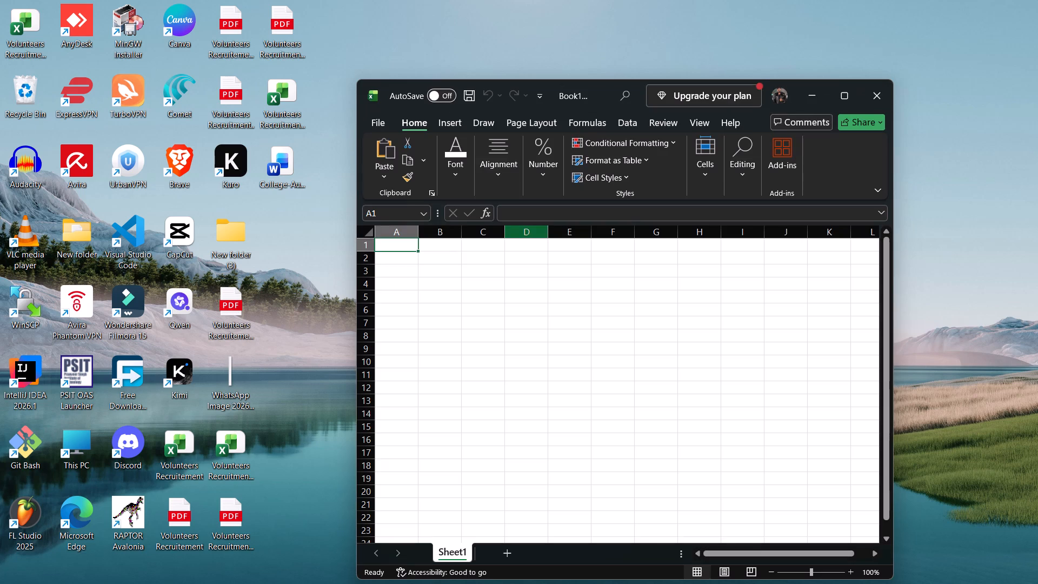
Select cell E1 in the blank Sheet1.
click(566, 253)
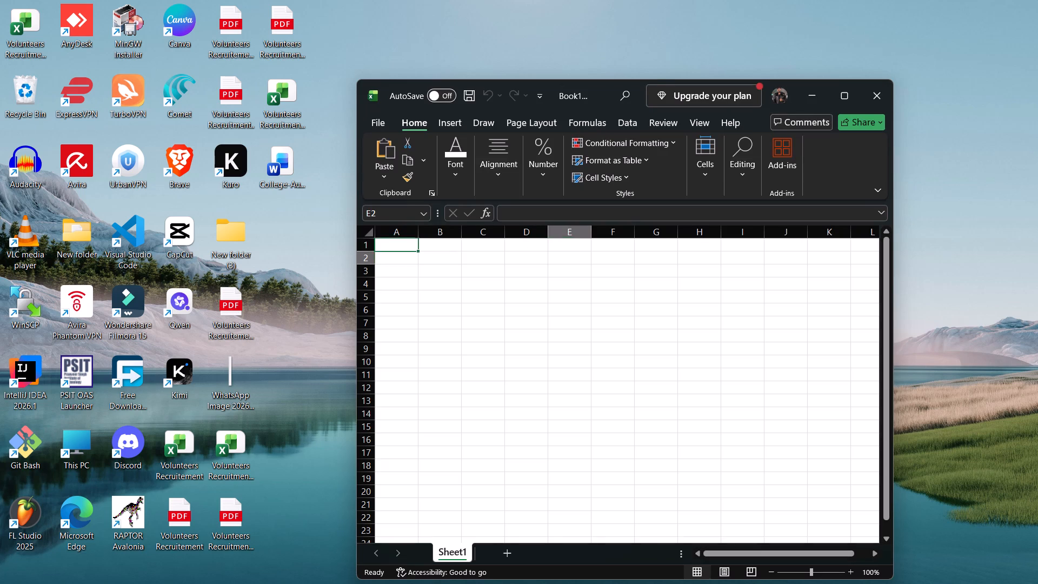
click(566, 245)
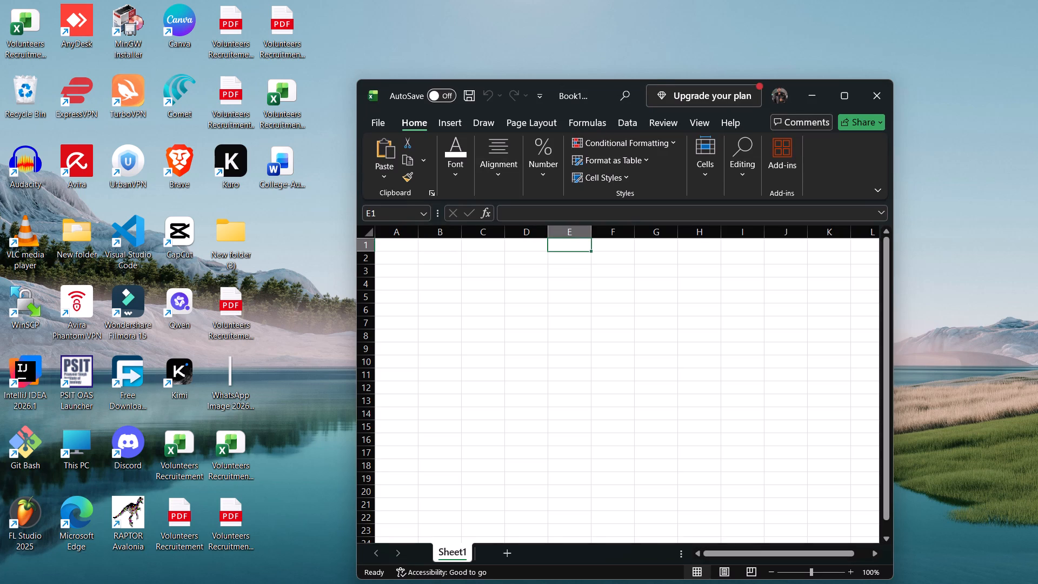
Enter the serial number 1 in cell A2 of the blank workbook.
click(404, 258)
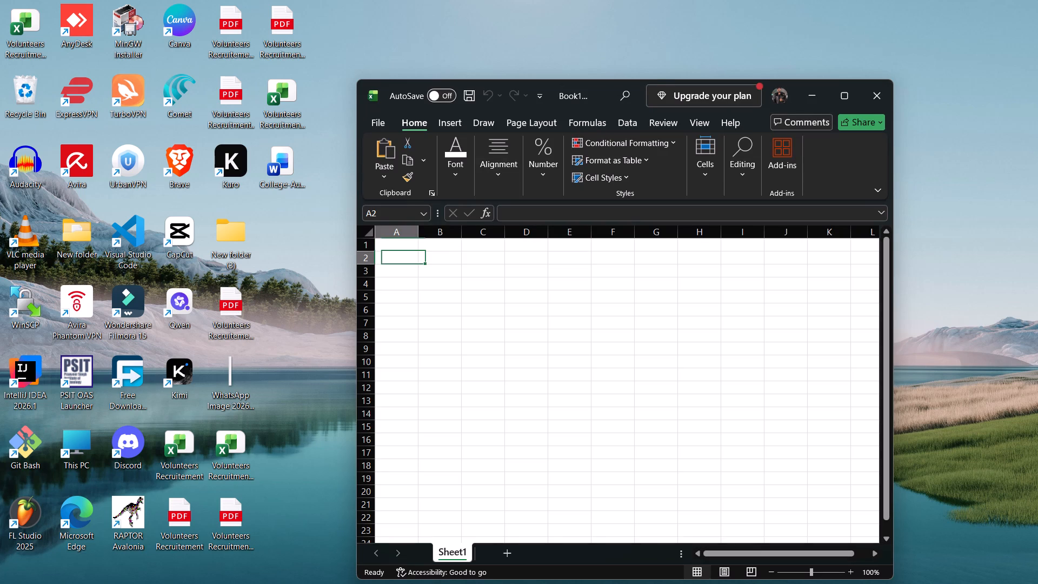
key(1)
key(BackSpace)
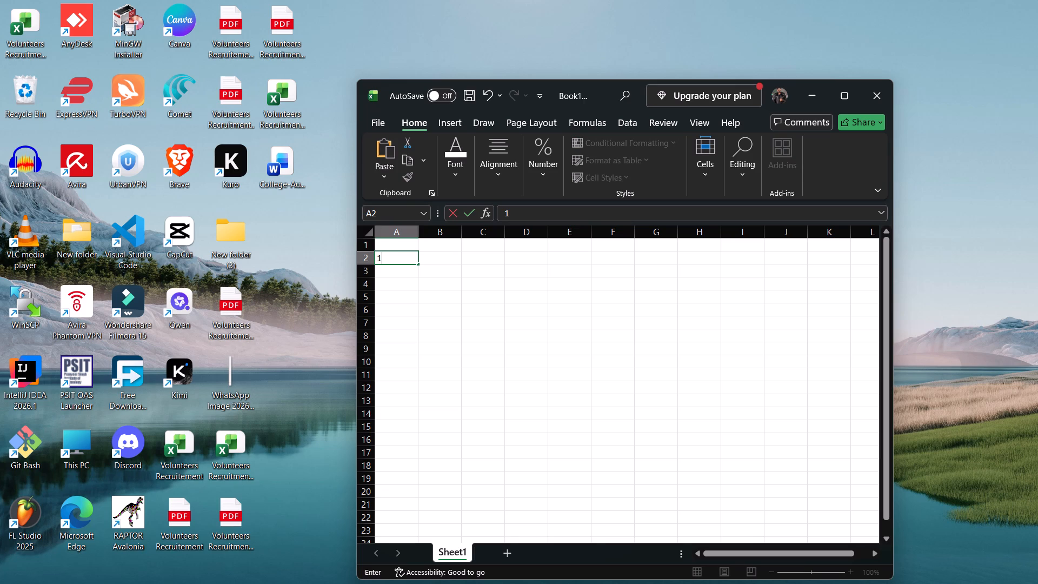
key(1)
key(period)
key(Right)
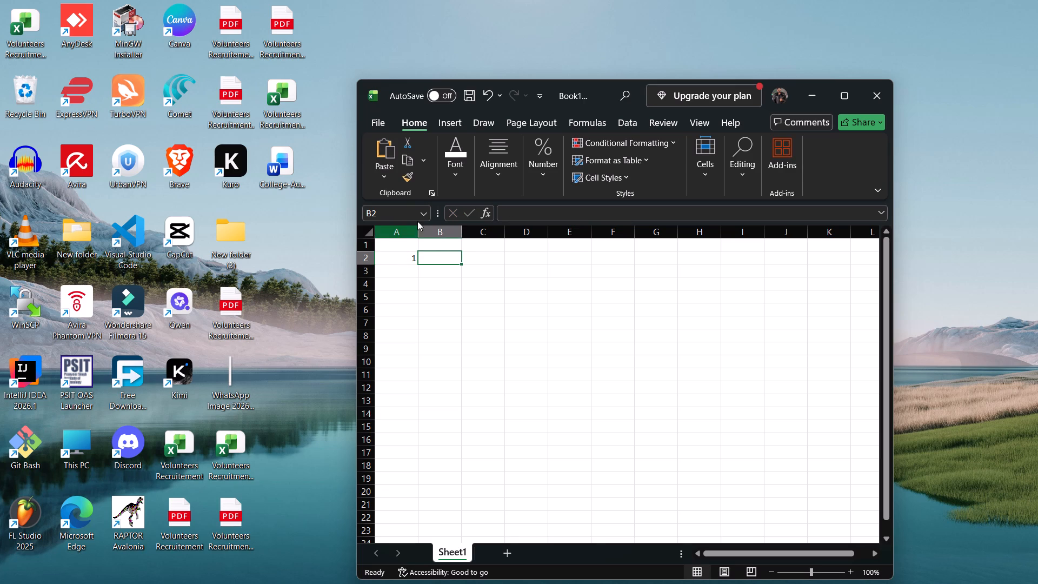
Narrow column A to fit its serial number and widen columns B and C to nearly twice their width, with the window maximized.
drag(417, 231, 383, 233)
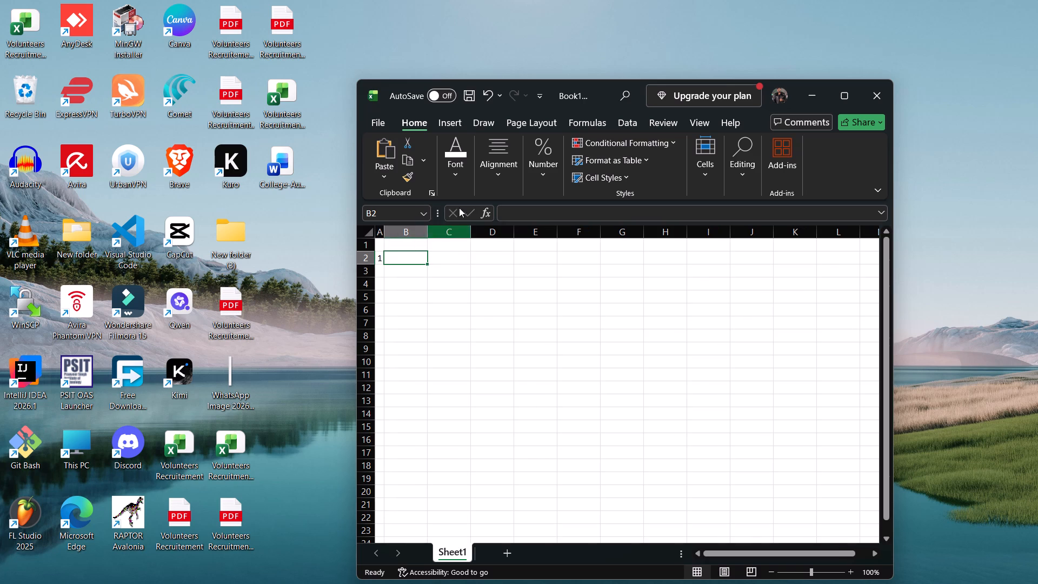
click(848, 90)
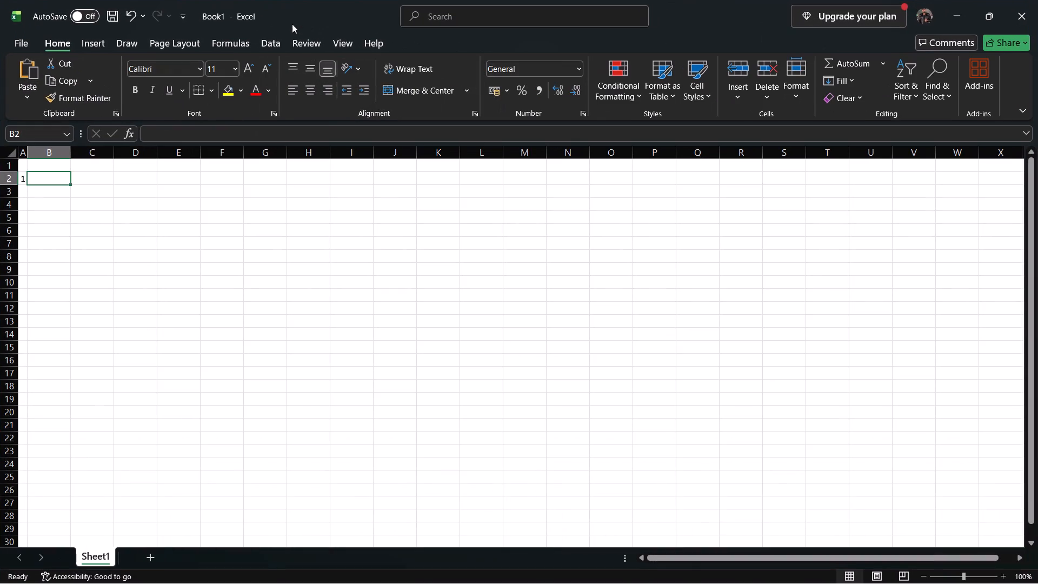
drag(71, 152, 104, 152)
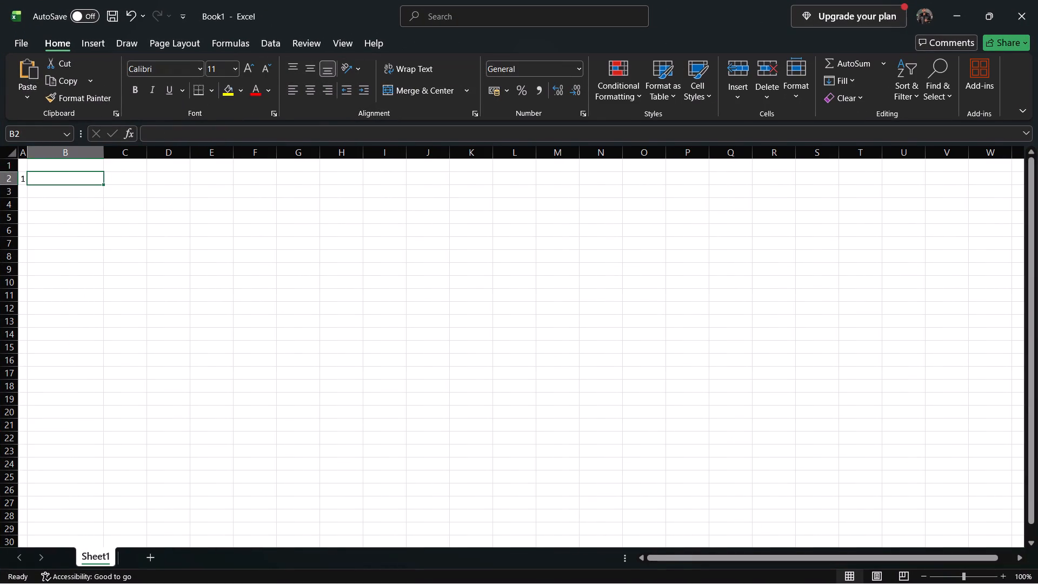
drag(149, 157, 184, 167)
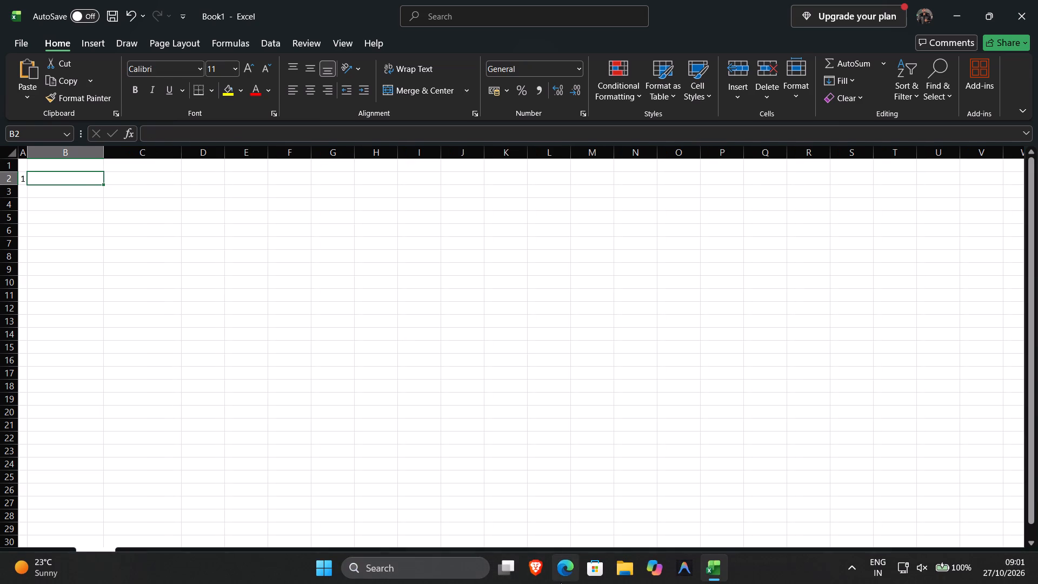
Restore the workbook to a smaller window, open Notepad with the Anchoring note and place it beside the workbook.
click(435, 570)
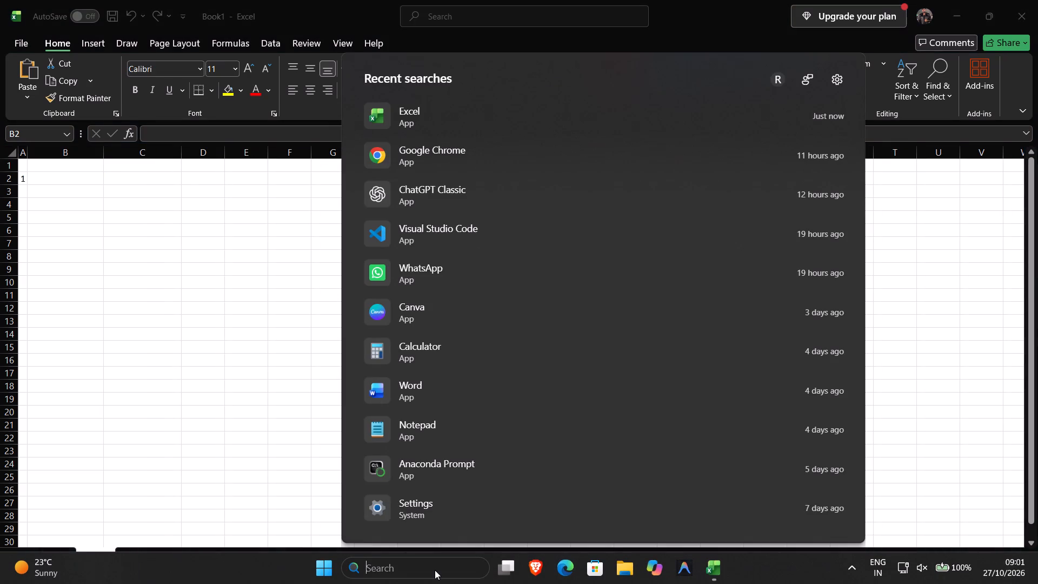
click(714, 0)
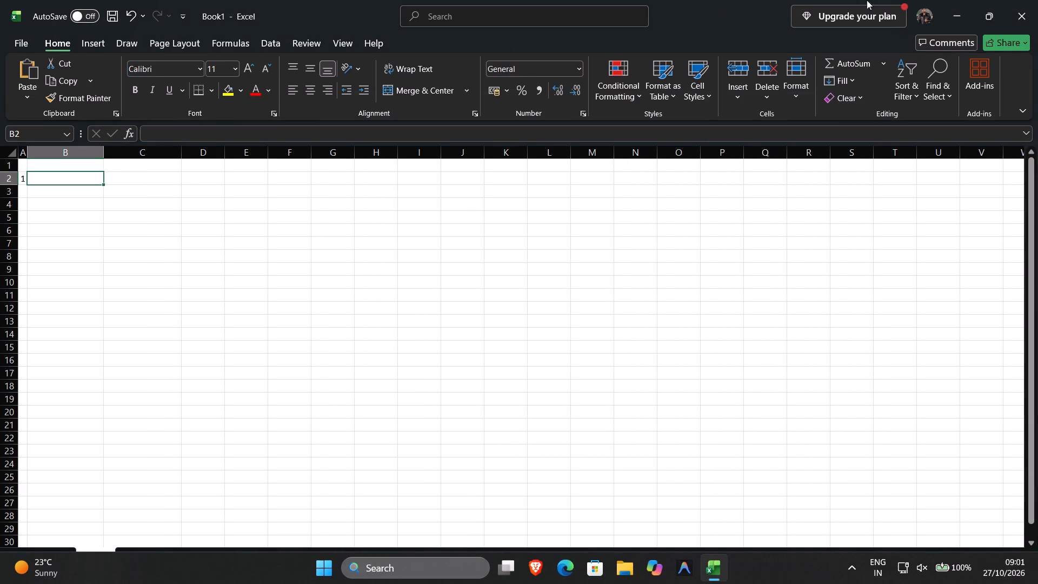
click(981, 0)
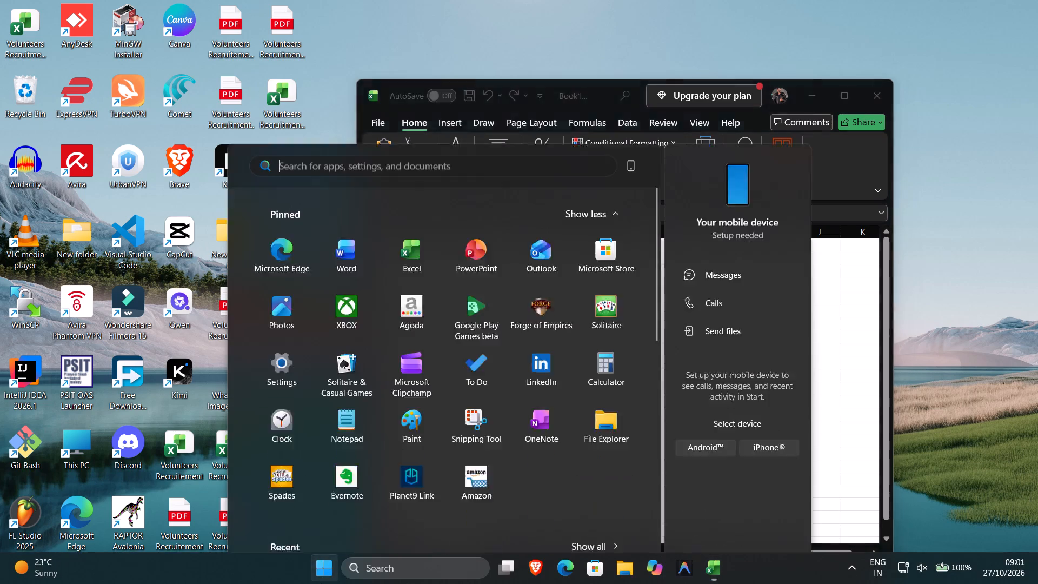
click(379, 572)
text(notep)
key(Return)
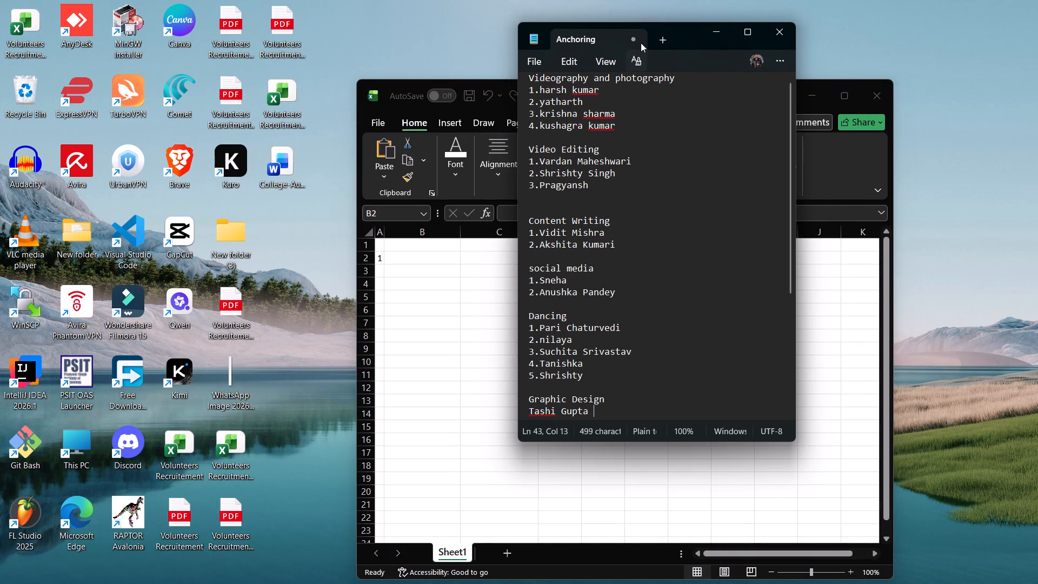
drag(686, 36, 247, 67)
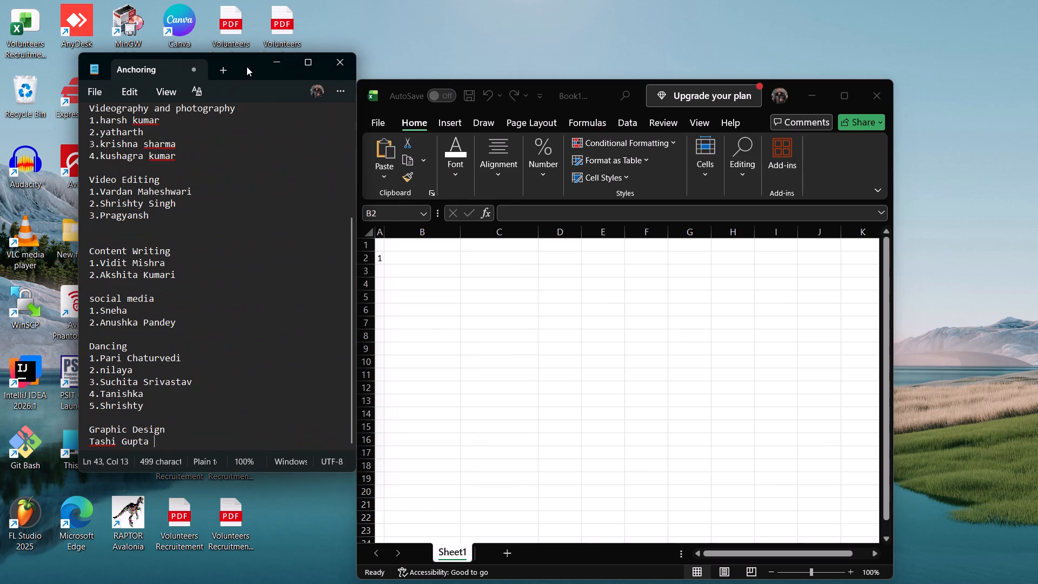
Enter the first name of the note's Videography and photography list, capitalized, in cell B2.
click(414, 258)
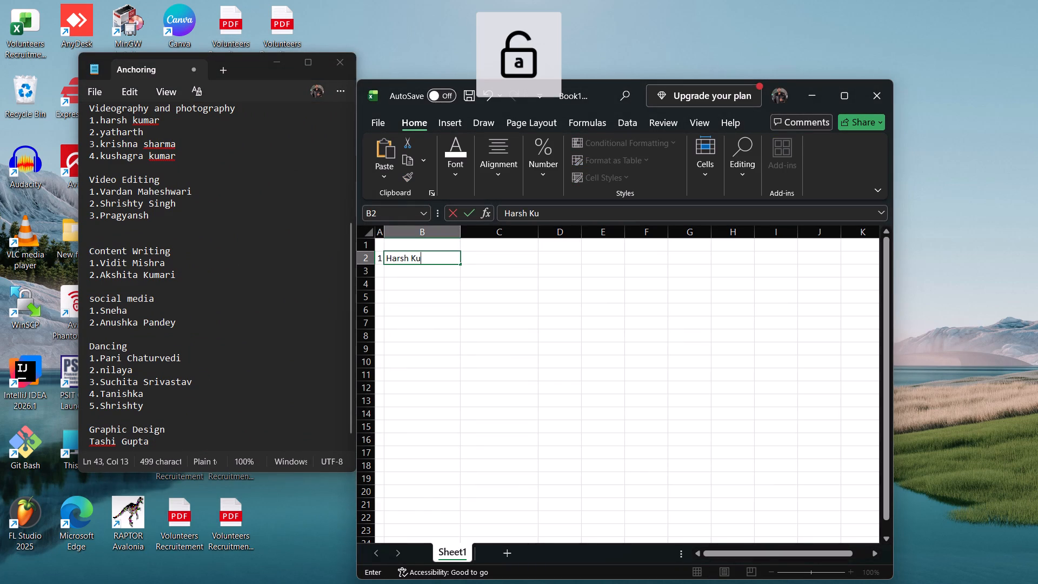
key(r)
key(Return)
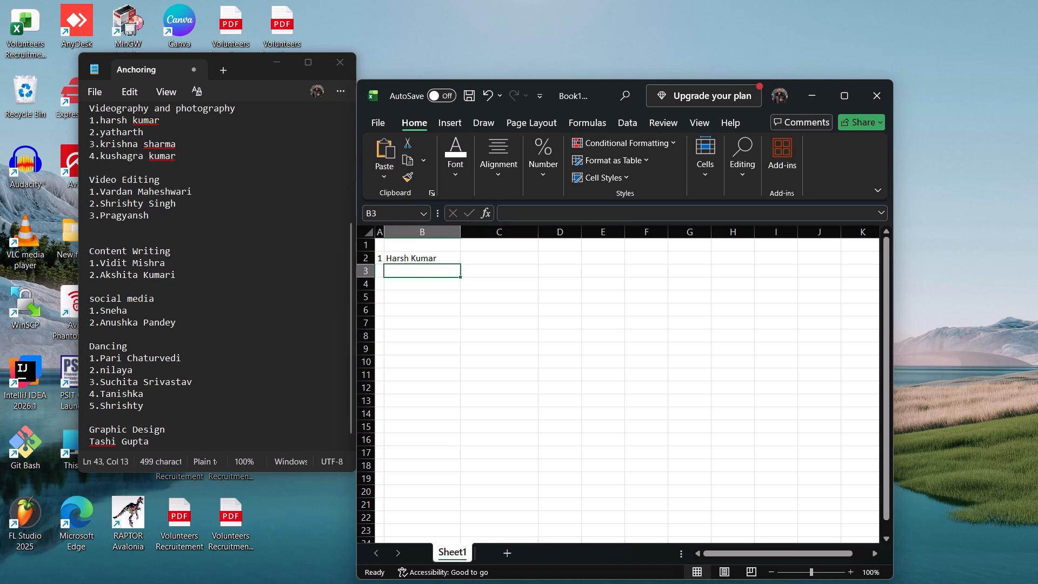
Enter the serial number 2 in cell A3.
key(Left)
key(2)
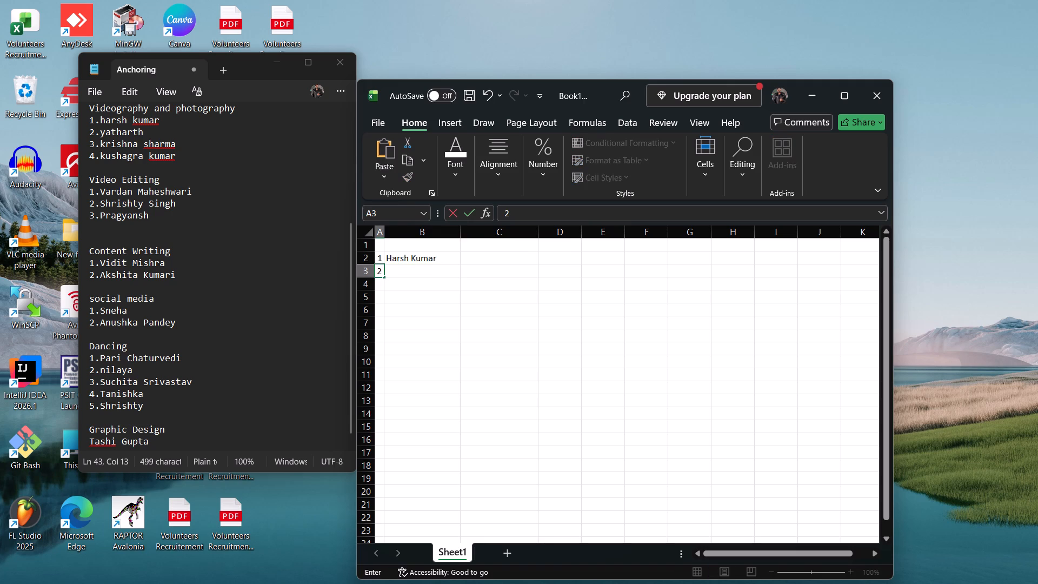
Enter the first name of the note's Video Editing list in cell B3, beside serial number 2.
key(Right)
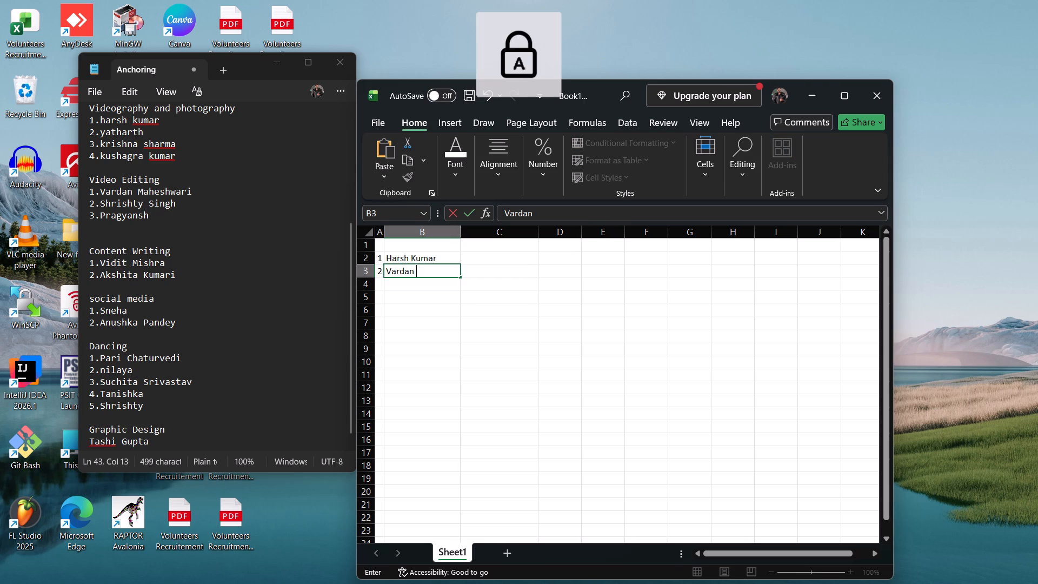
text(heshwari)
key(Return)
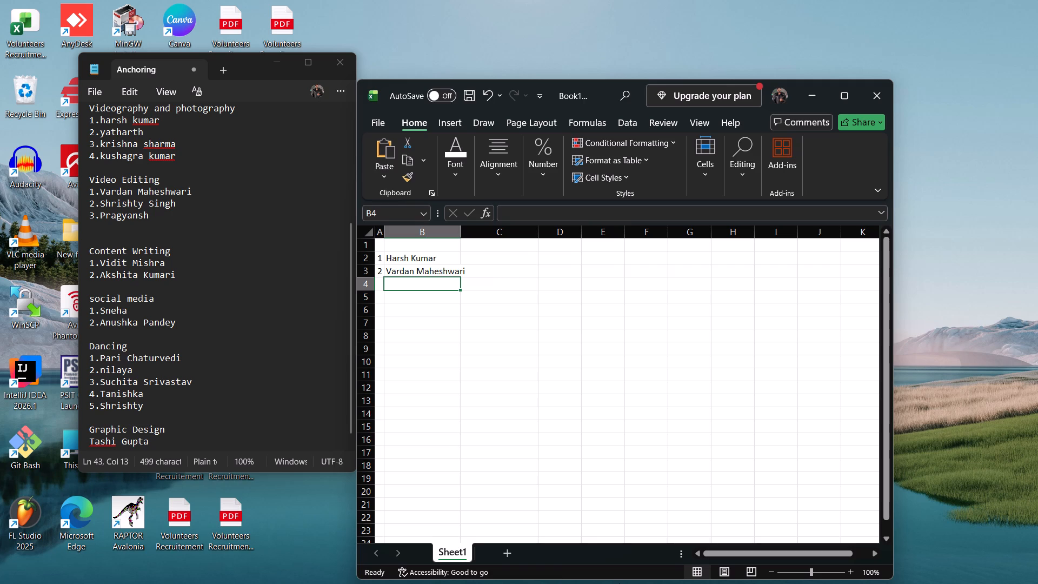
Search the computer for WhatsApp.
click(428, 566)
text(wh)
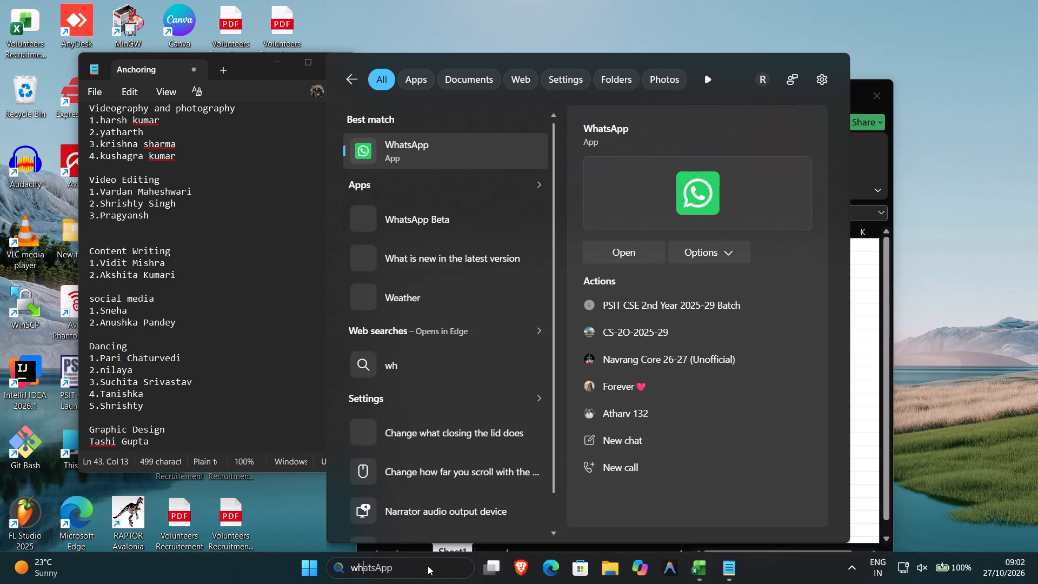
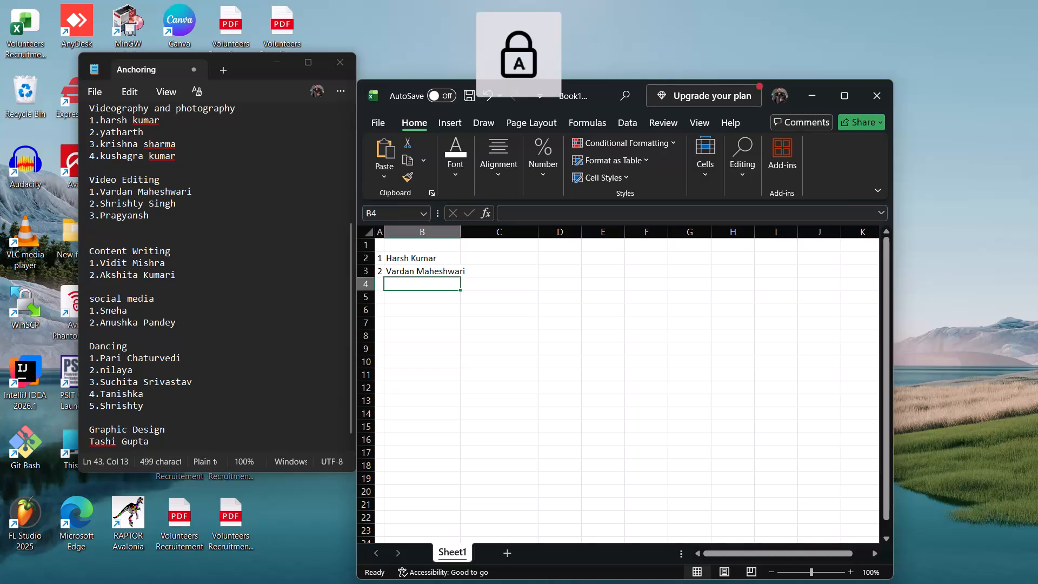
Enter the third Video Editing member's name from the note in cell B4, adding the surname Singh.
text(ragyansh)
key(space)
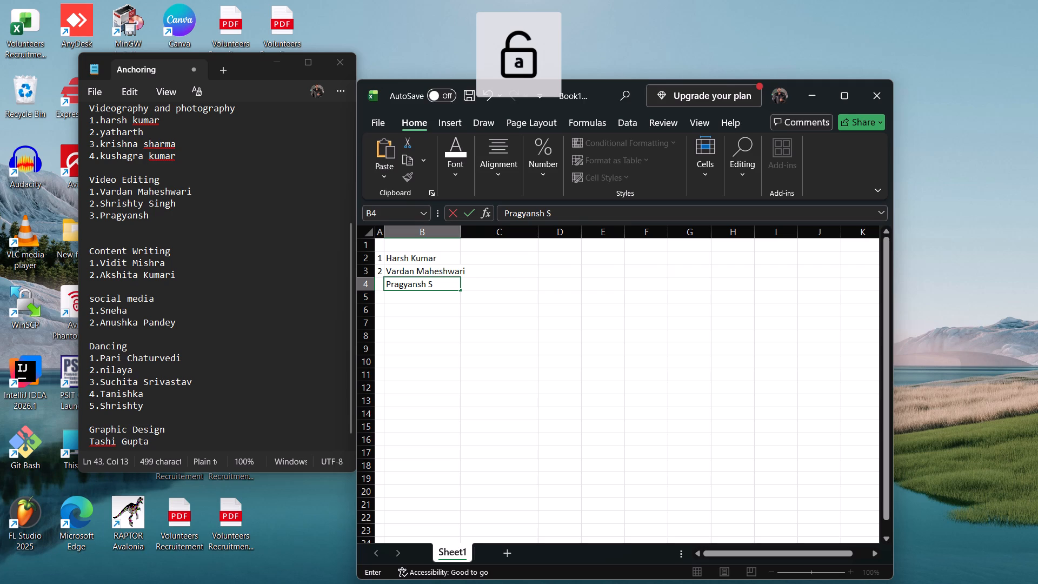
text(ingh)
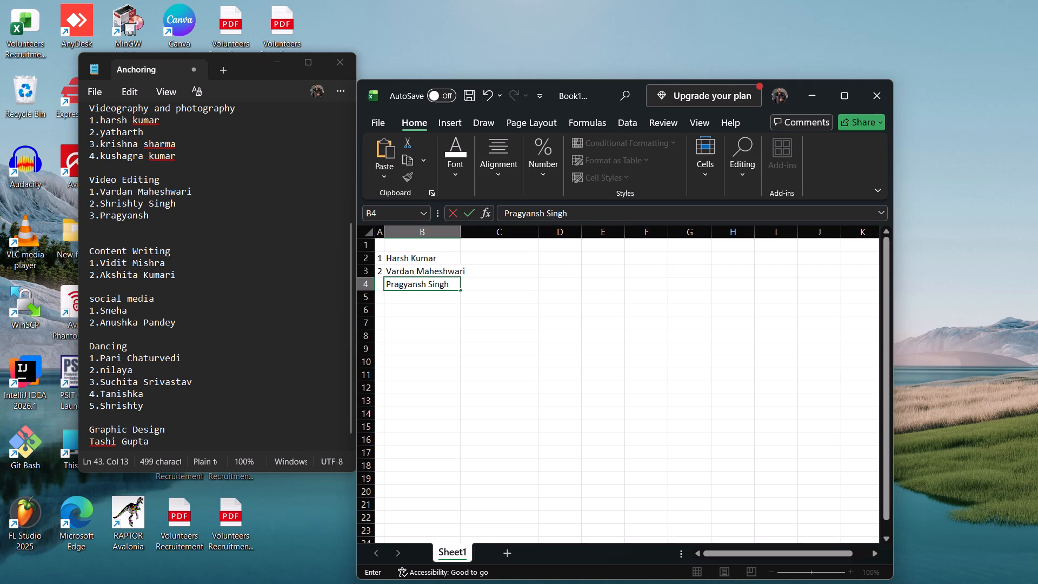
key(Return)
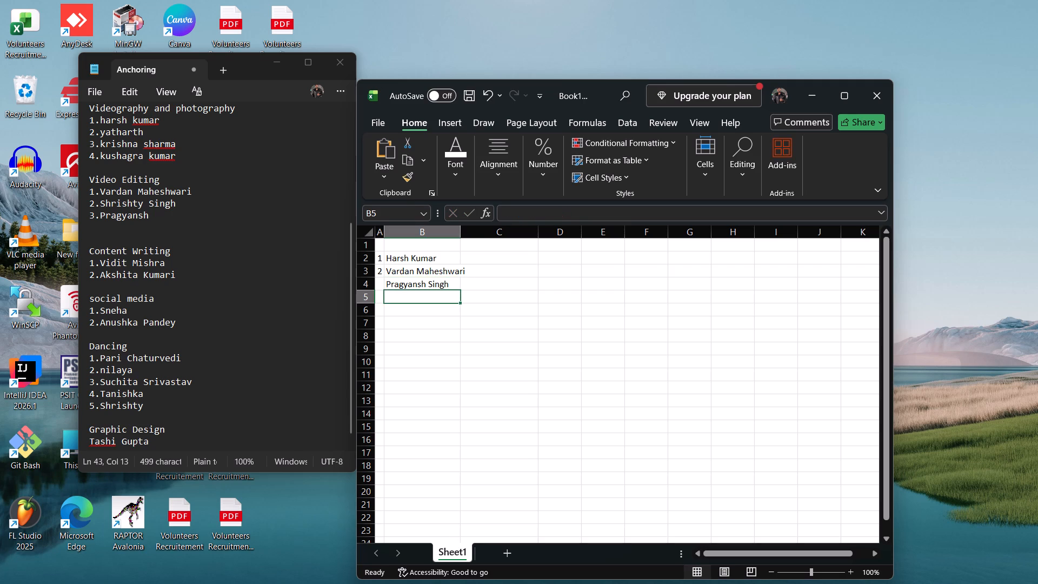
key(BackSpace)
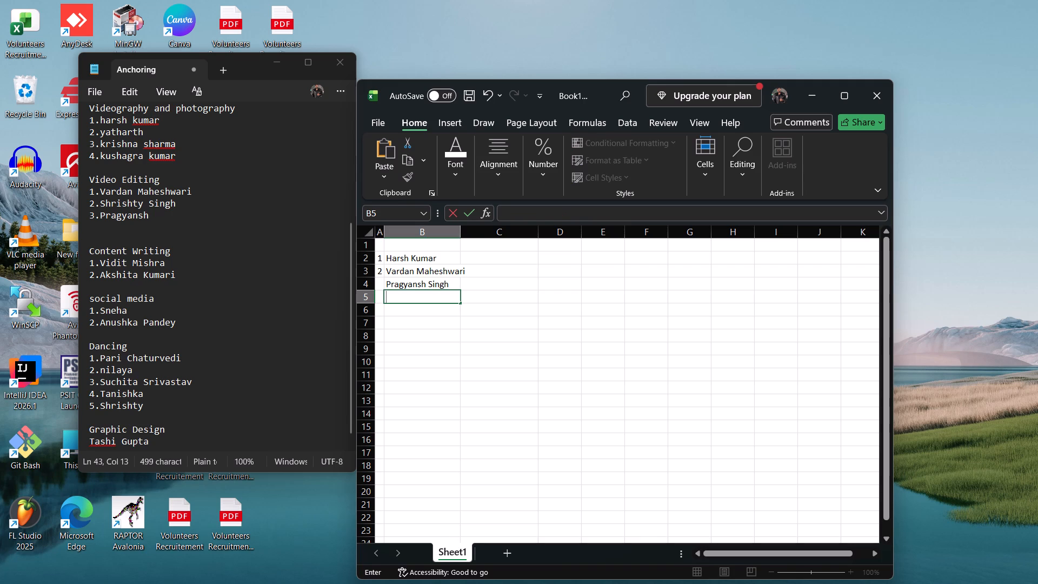
click(441, 283)
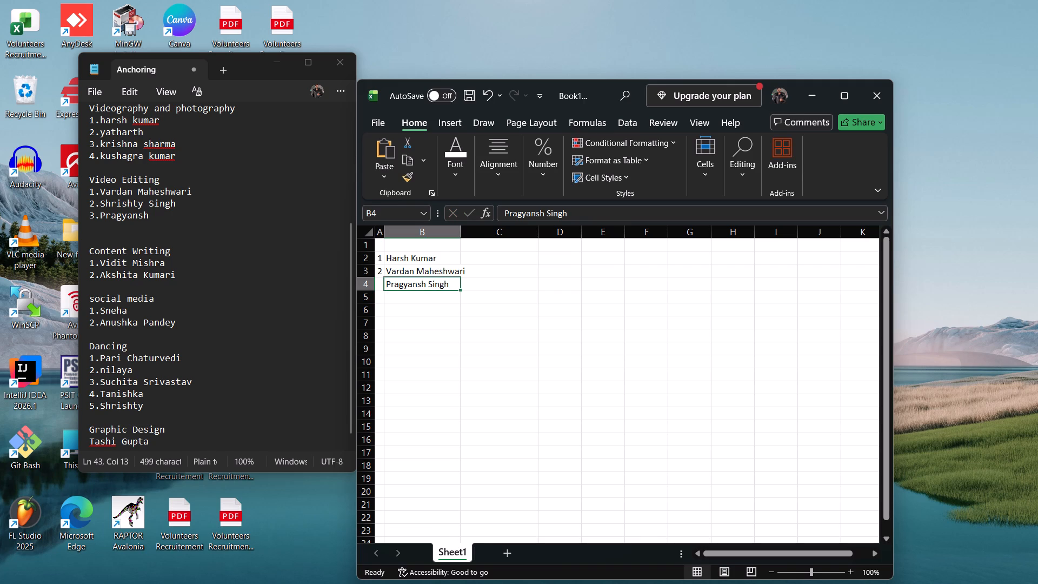
Remove the surname from the entry in cell B4, keeping only the first name as written in the note.
click(447, 283)
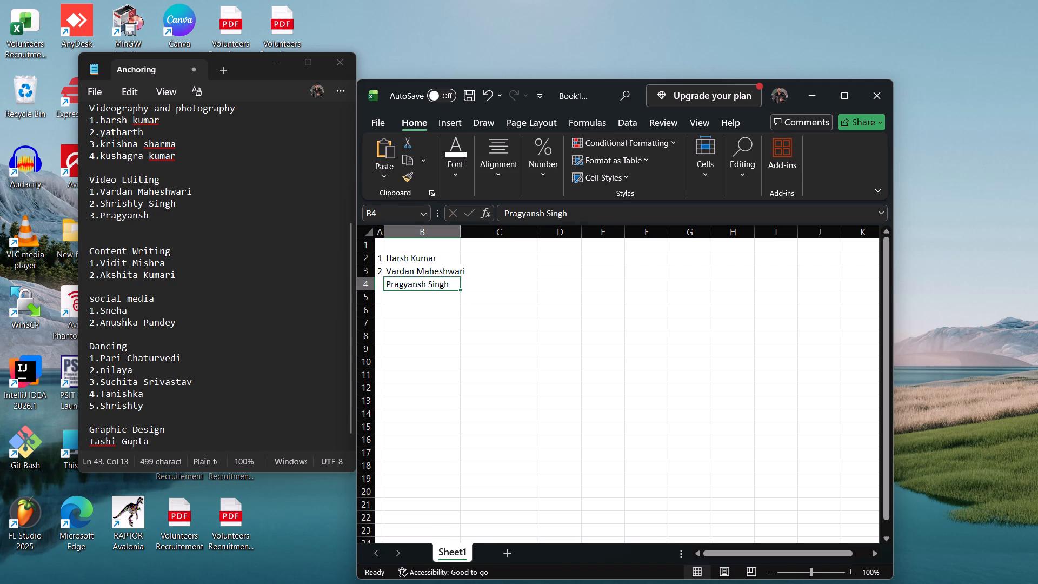
click(583, 210)
key(BackSpace)
key(BackSpace)
key(BackSpace)
key(BackSpace)
key(BackSpace)
key(Return)
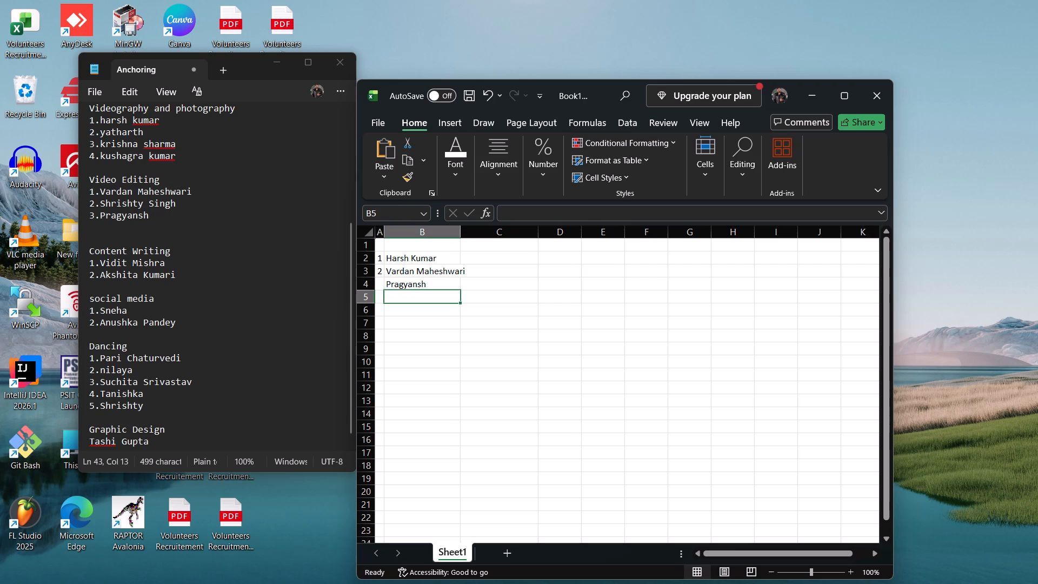
Check the note's remaining activity lists down to Graphic Design, leaving cell B5 empty.
click(404, 295)
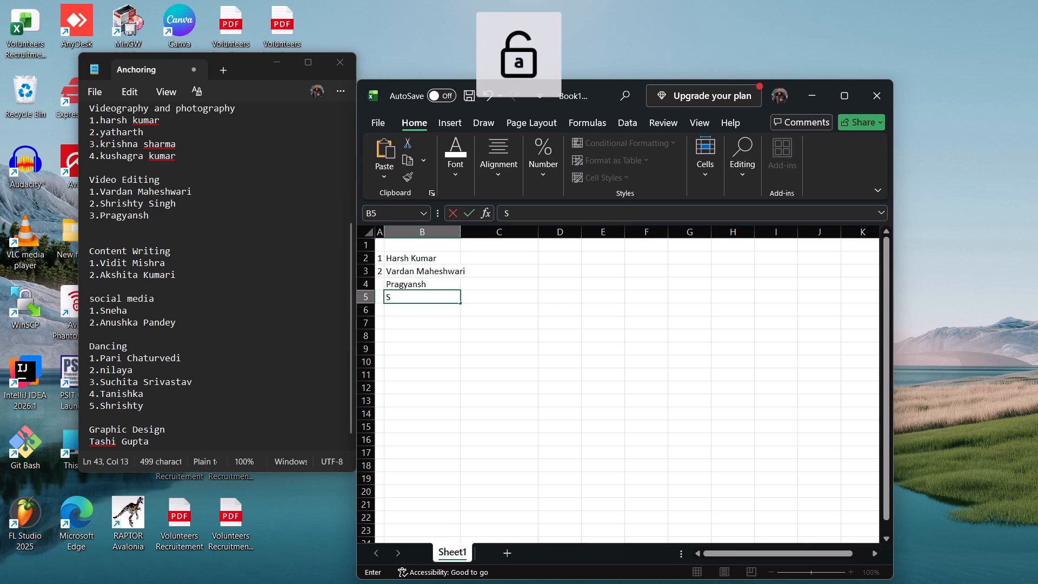
key(BackSpace)
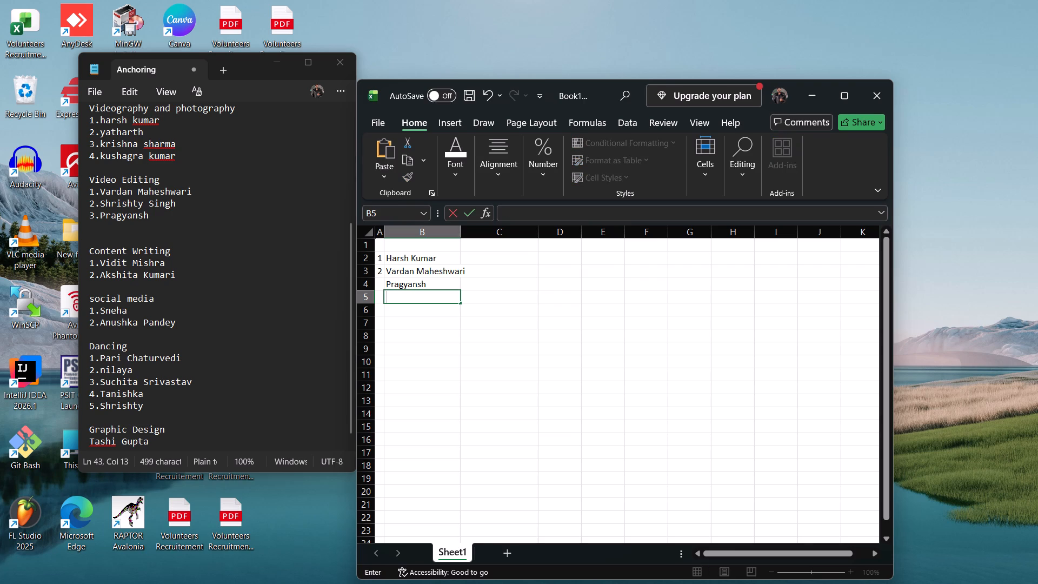
scroll(236, 283, down, 1)
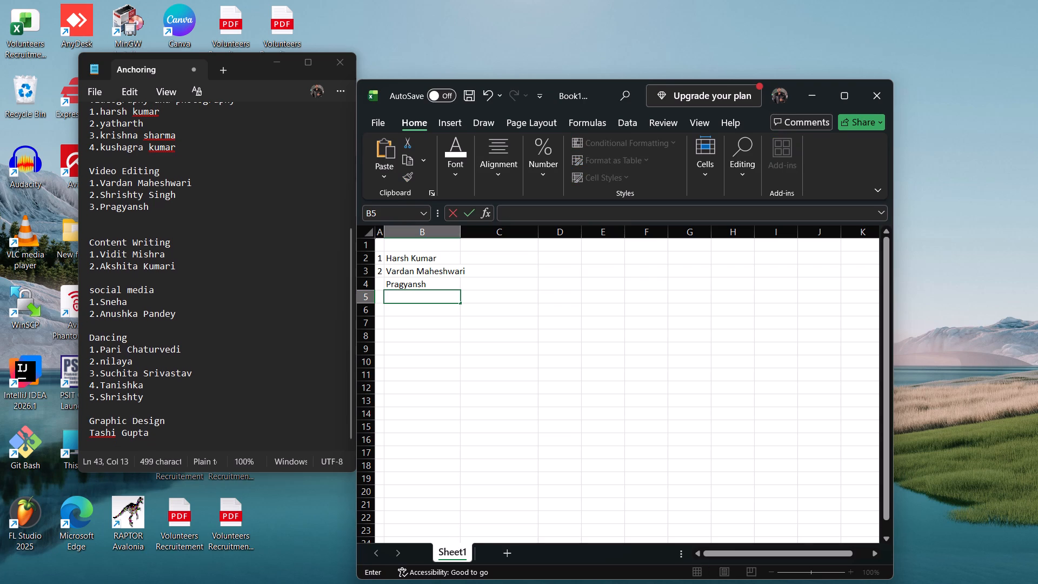
scroll(236, 283, down, 4)
Minimize the Anchoring note to uncover the files on the desktop.
drag(343, 33, 269, 68)
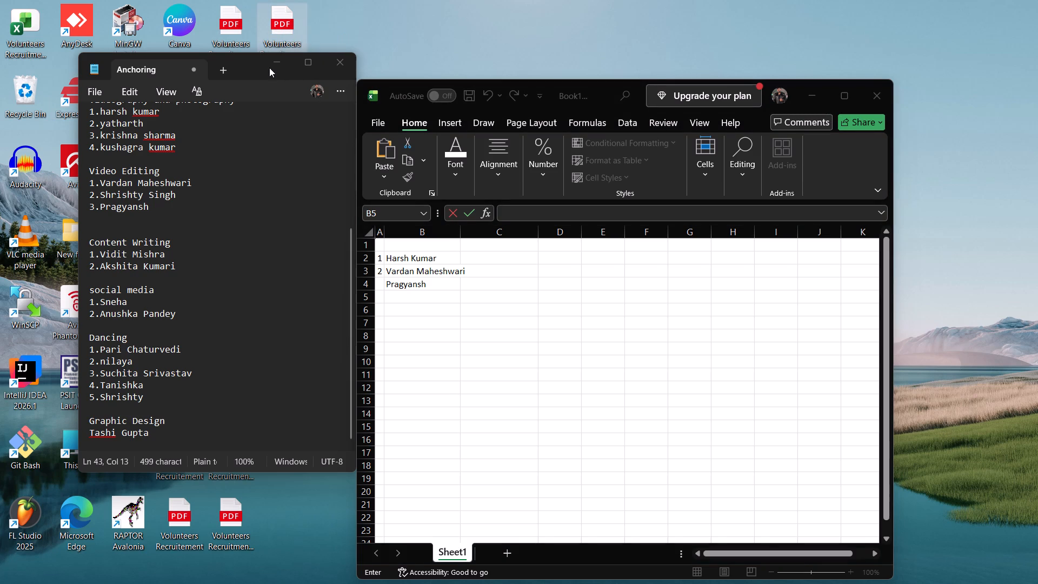
click(269, 68)
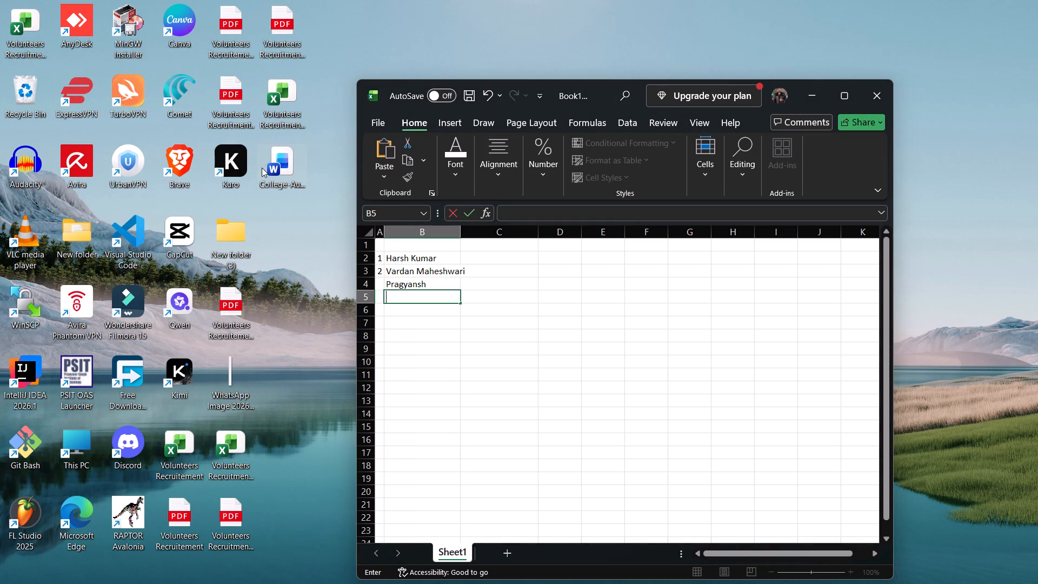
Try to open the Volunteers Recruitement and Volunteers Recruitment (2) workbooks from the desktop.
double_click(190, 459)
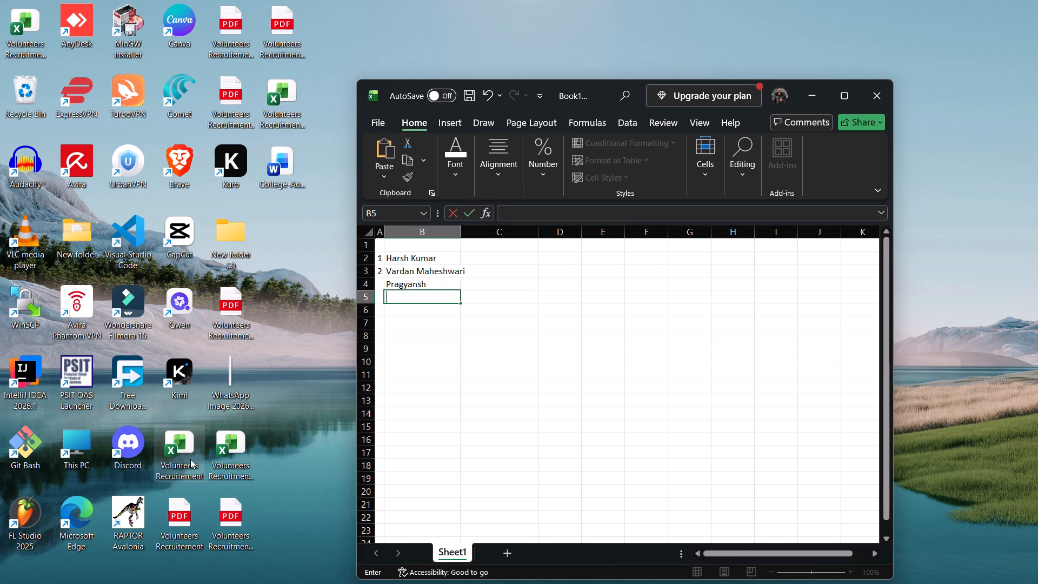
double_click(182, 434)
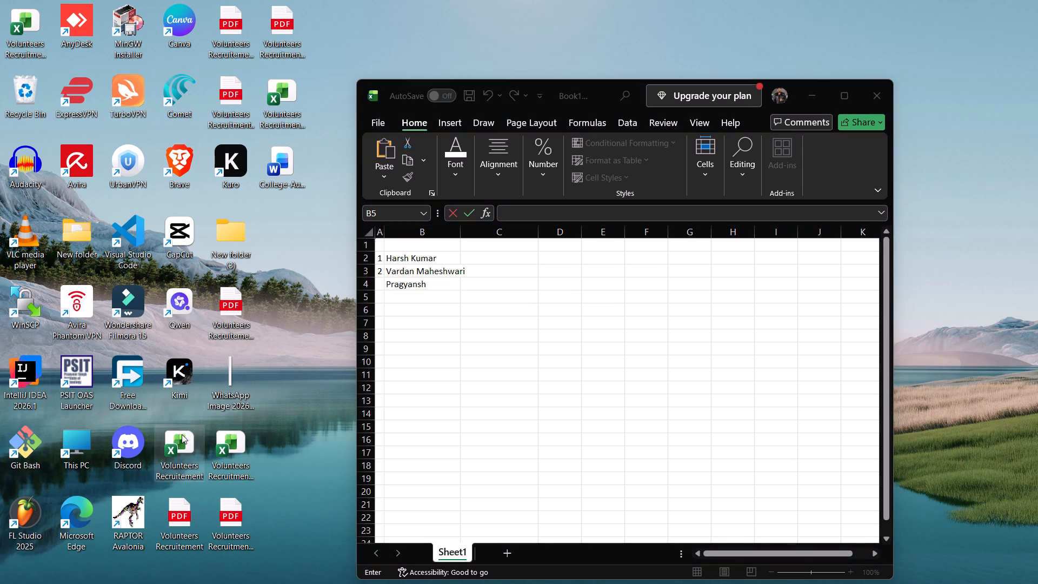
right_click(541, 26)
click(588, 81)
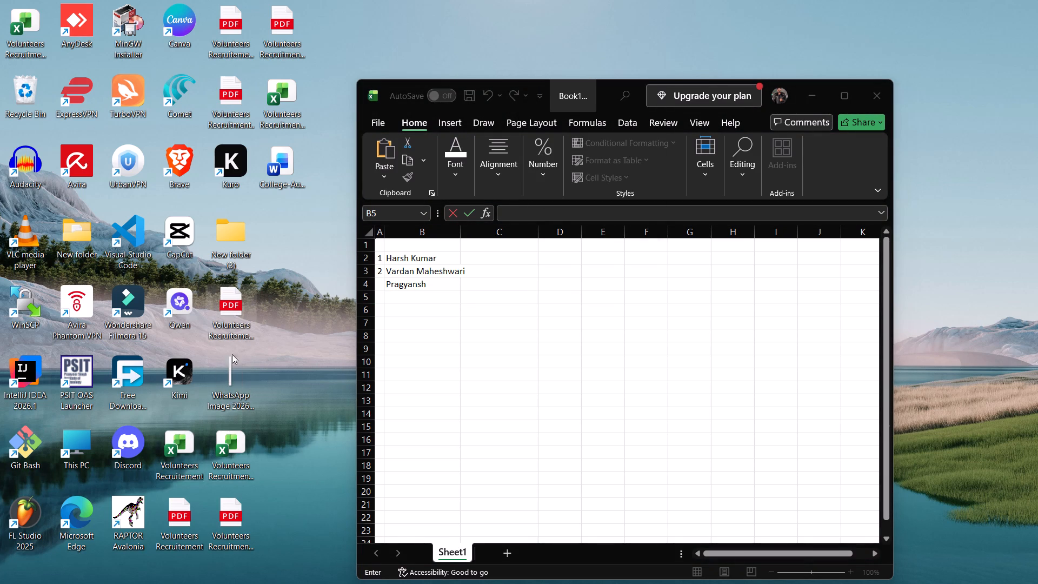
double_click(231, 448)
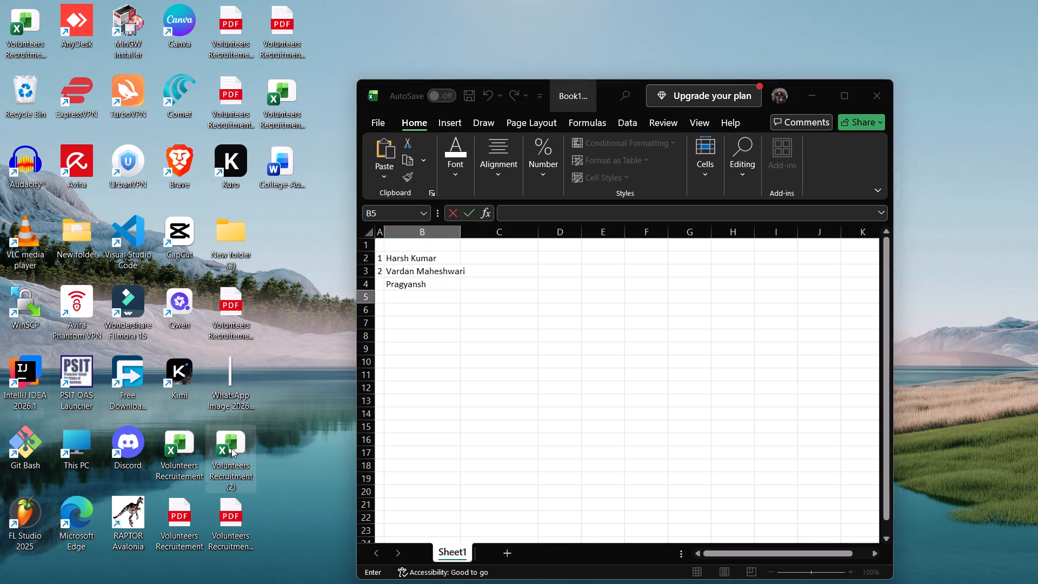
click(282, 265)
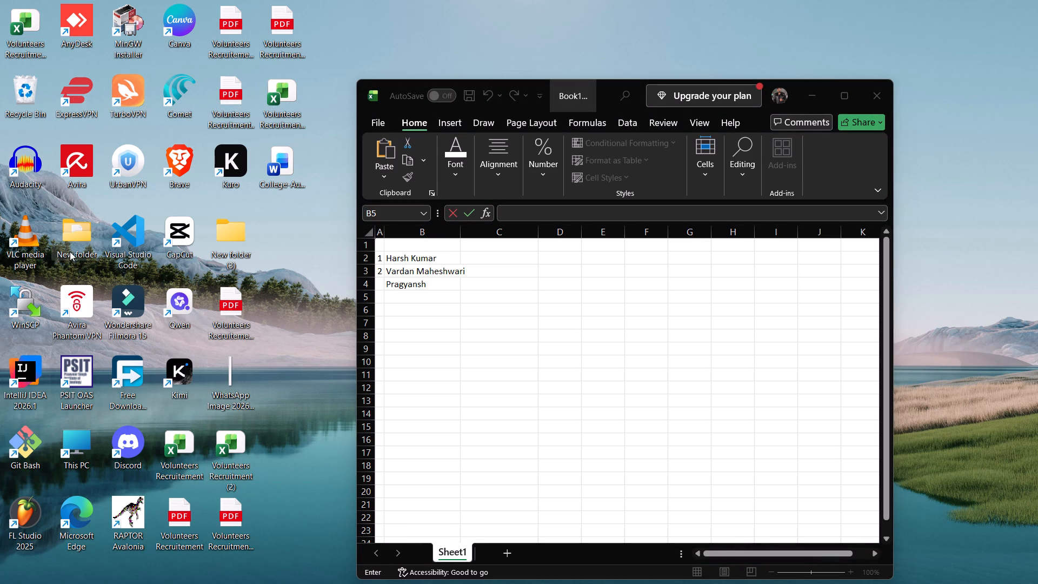
Open Volunteers Recruitement....pdf from the desktop, examine the names, sections and positions on both pages, and close it.
double_click(232, 304)
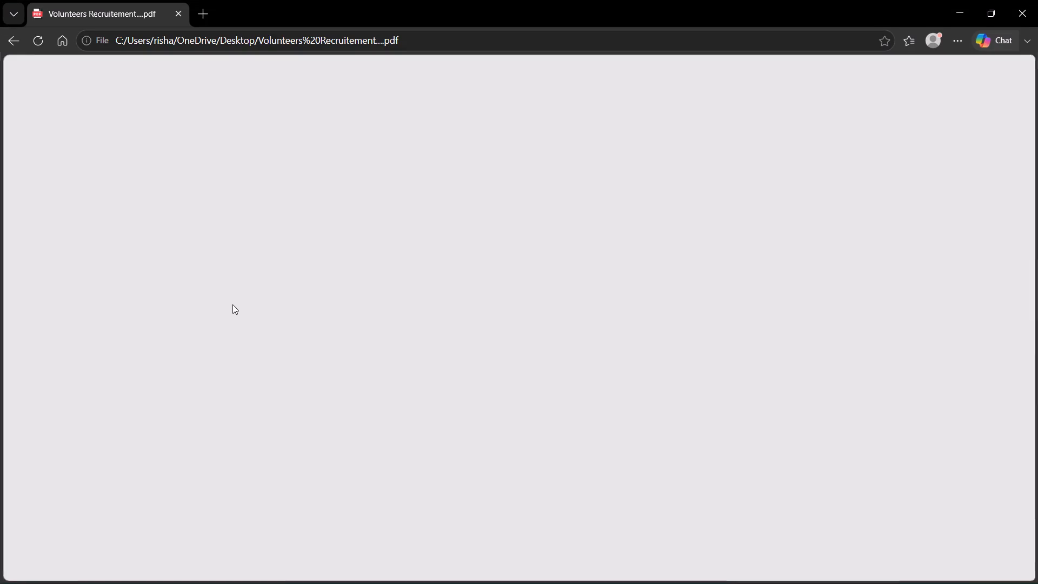
scroll(403, 260, down, 9)
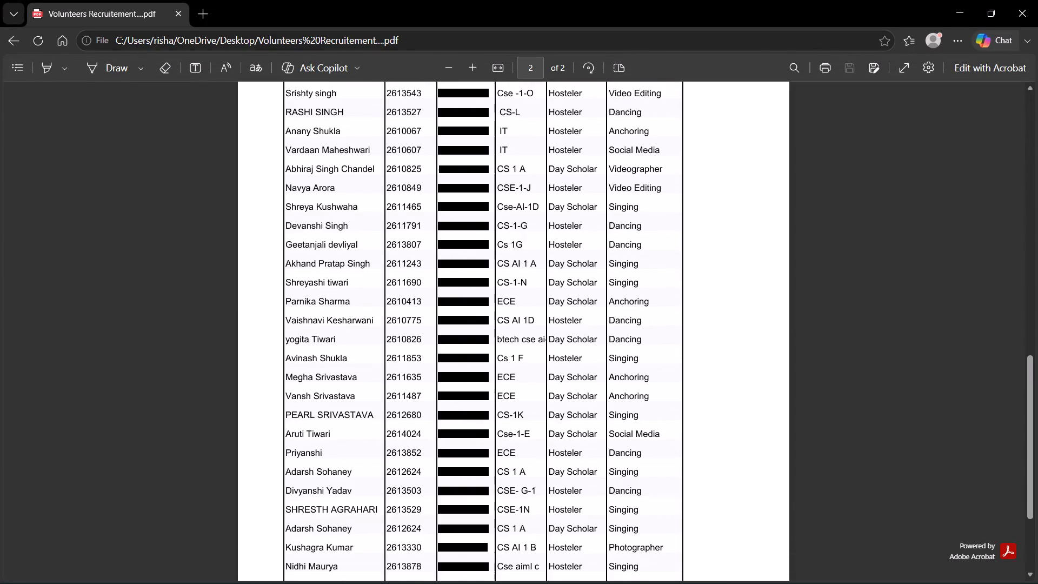
scroll(403, 260, up, 11)
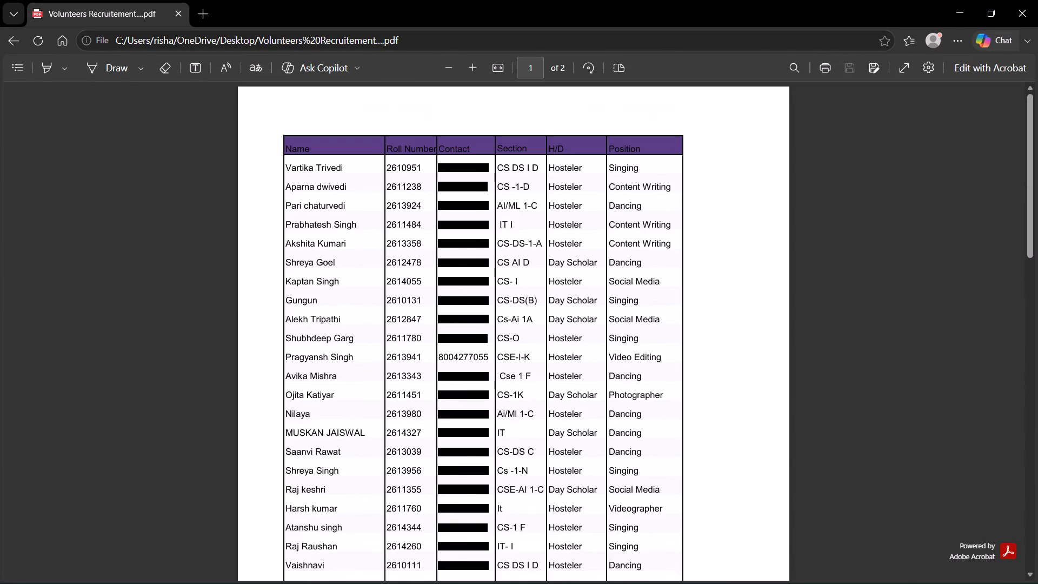
scroll(403, 260, down, 12)
scroll(403, 260, up, 2)
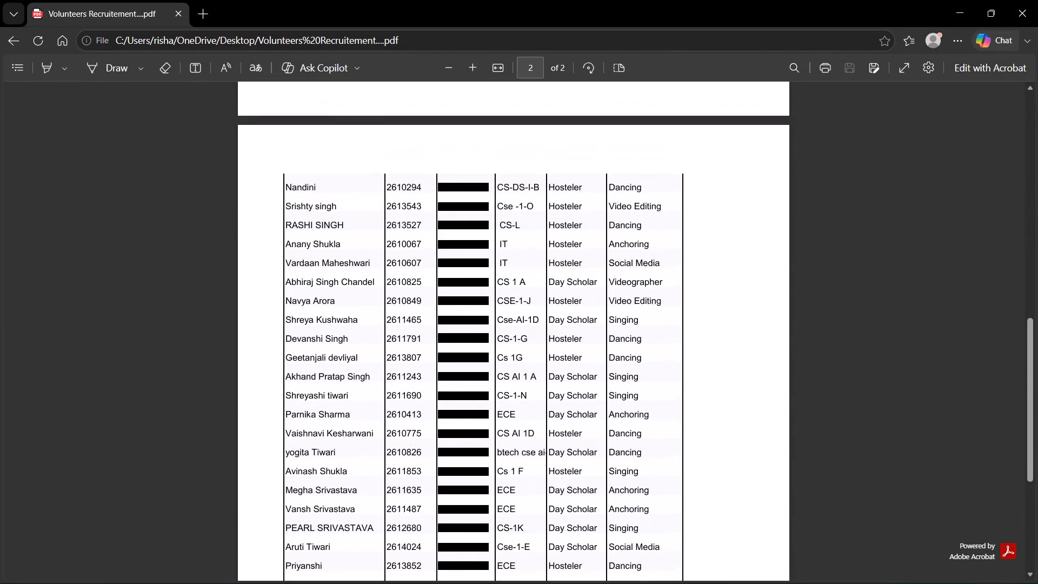
scroll(403, 260, up, 5)
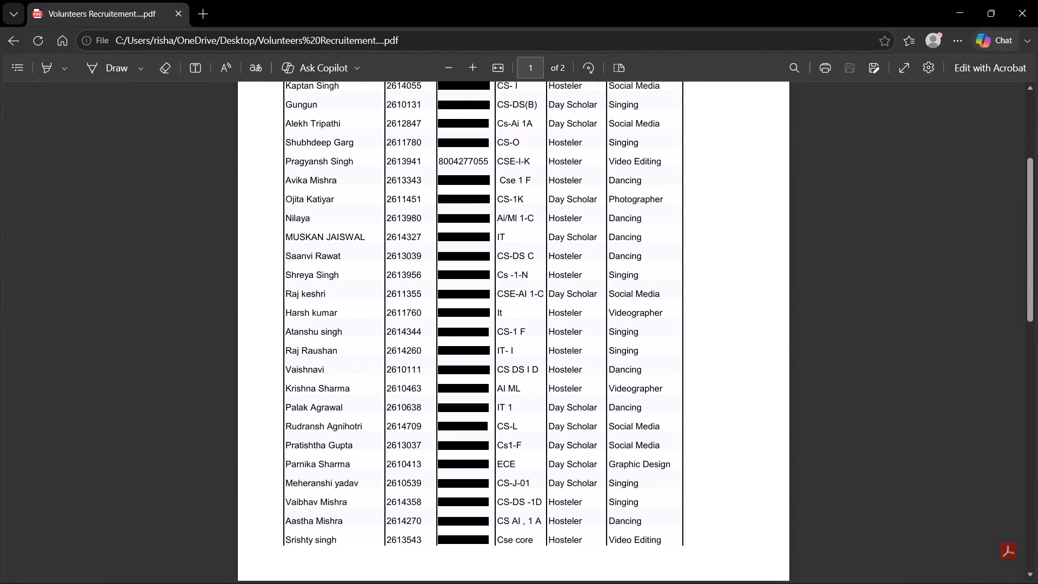
scroll(403, 260, up, 5)
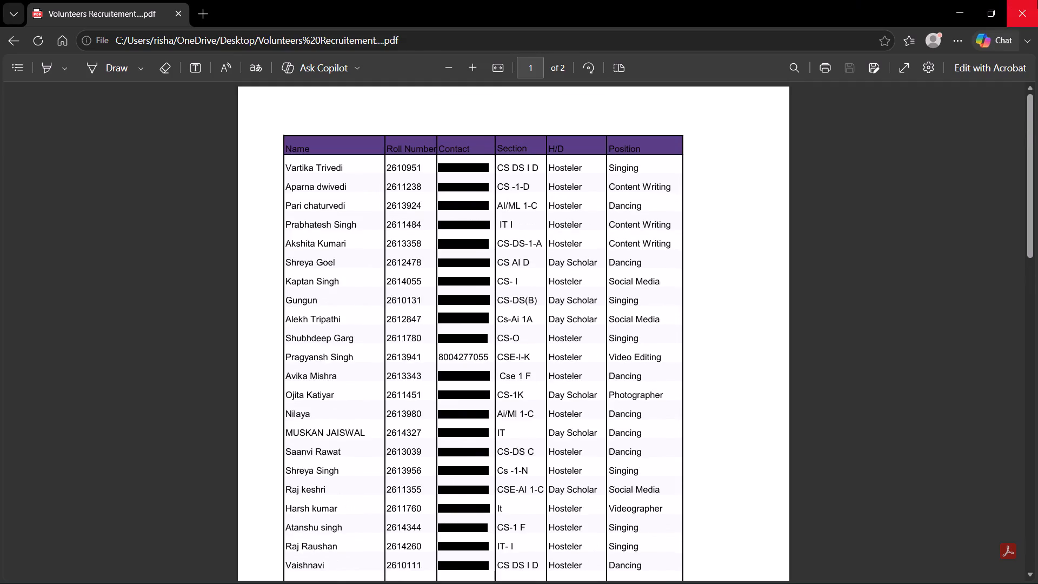
click(1037, 0)
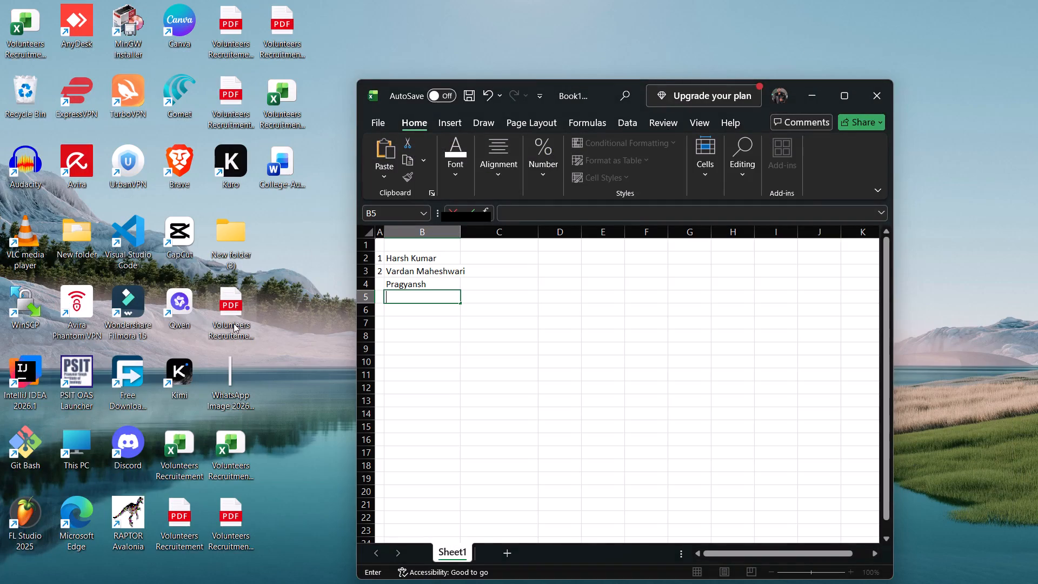
Open two other Volunteers Recruitment PDFs from the desktop one after the other, glance at each, and close it.
double_click(234, 521)
click(1037, 0)
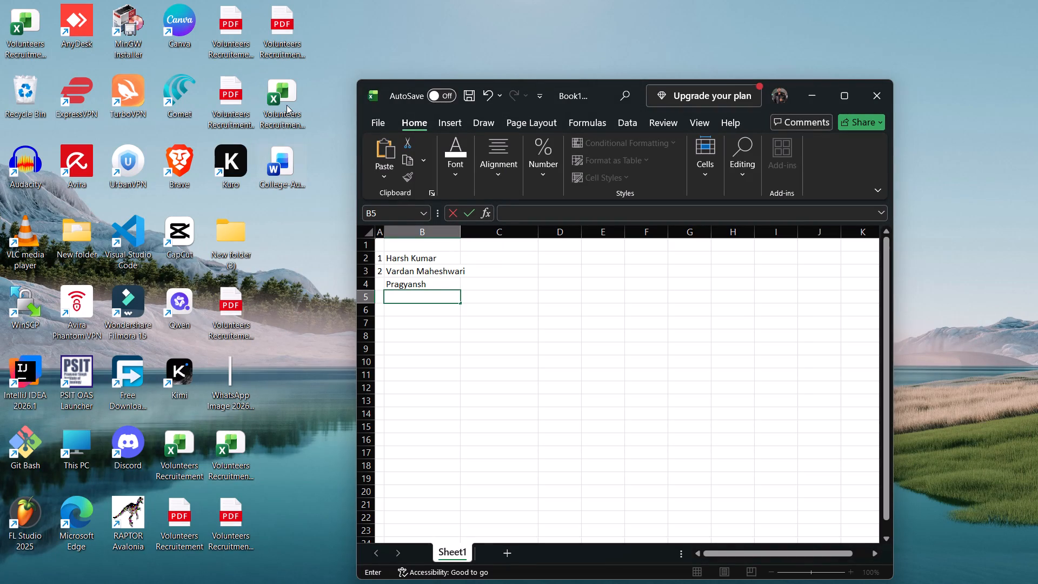
double_click(226, 105)
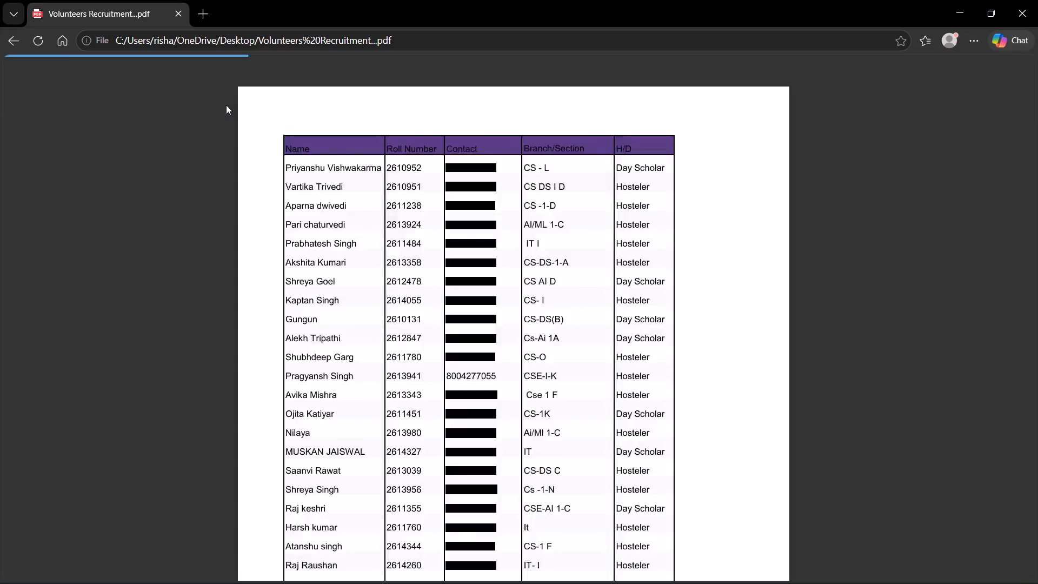
click(1037, 0)
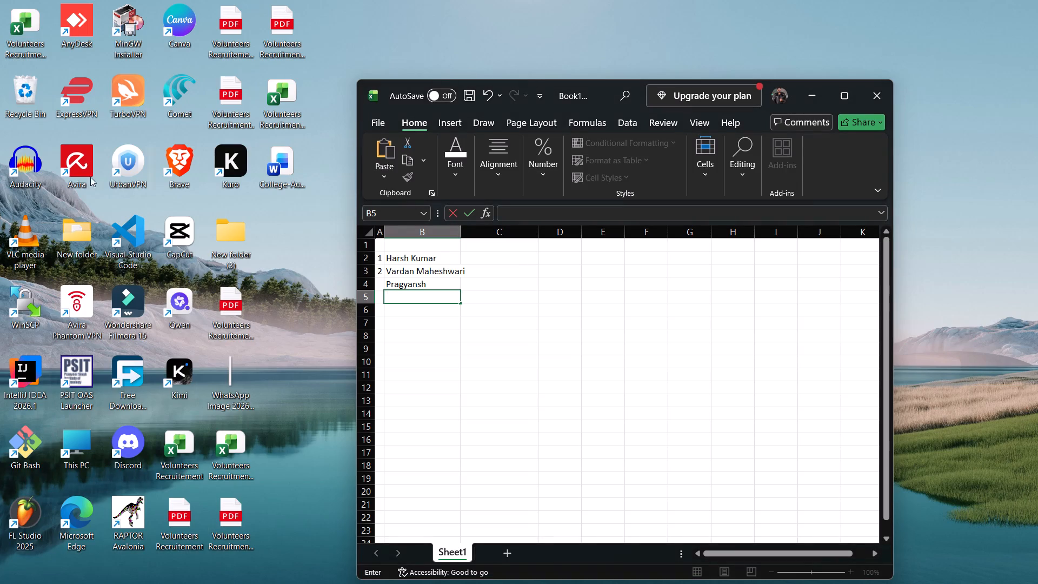
Look in the Downloads folder for volunteer recruitment files and minimize the folder window.
double_click(69, 464)
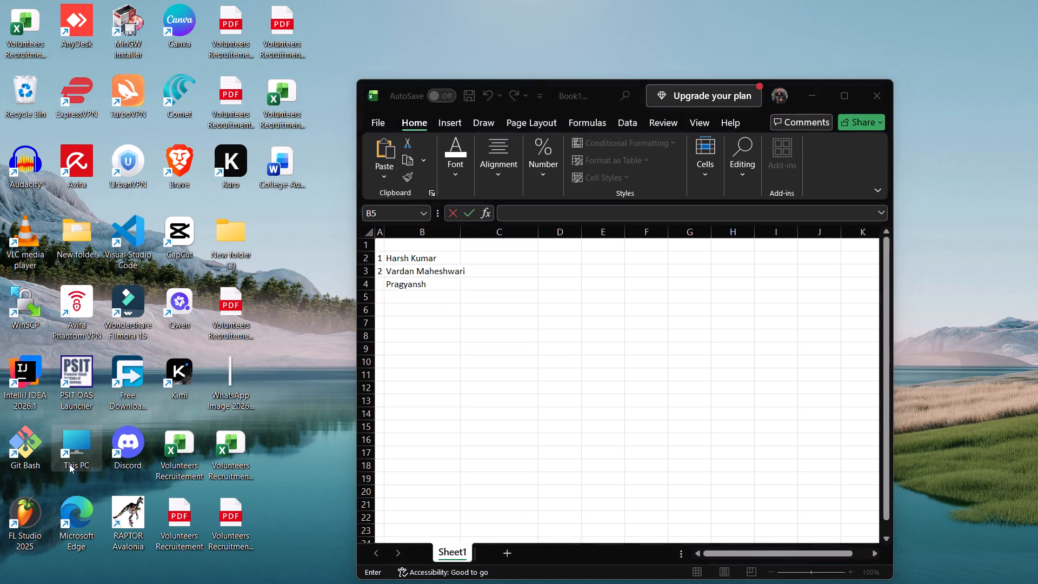
click(107, 211)
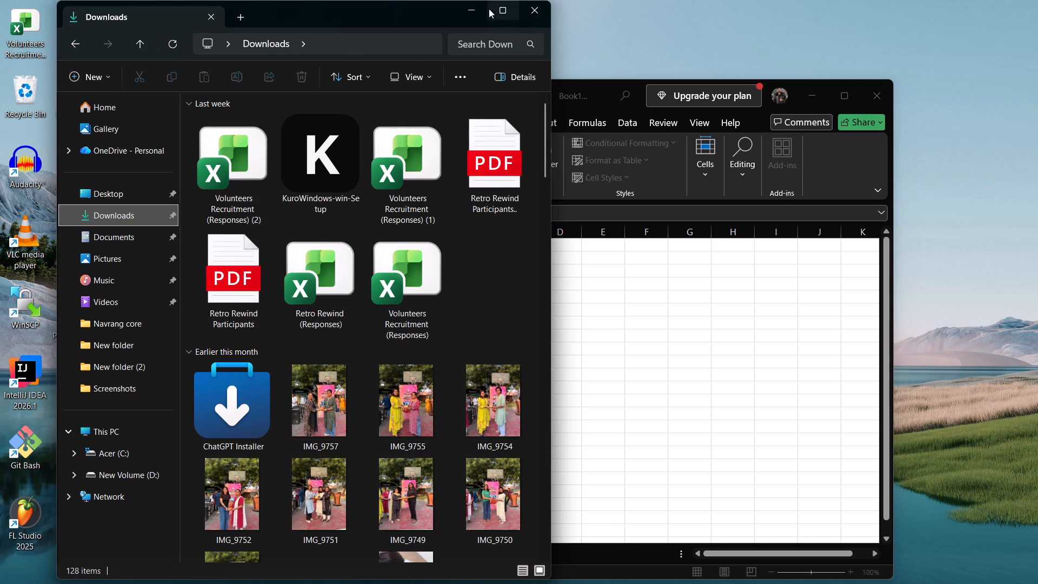
click(474, 12)
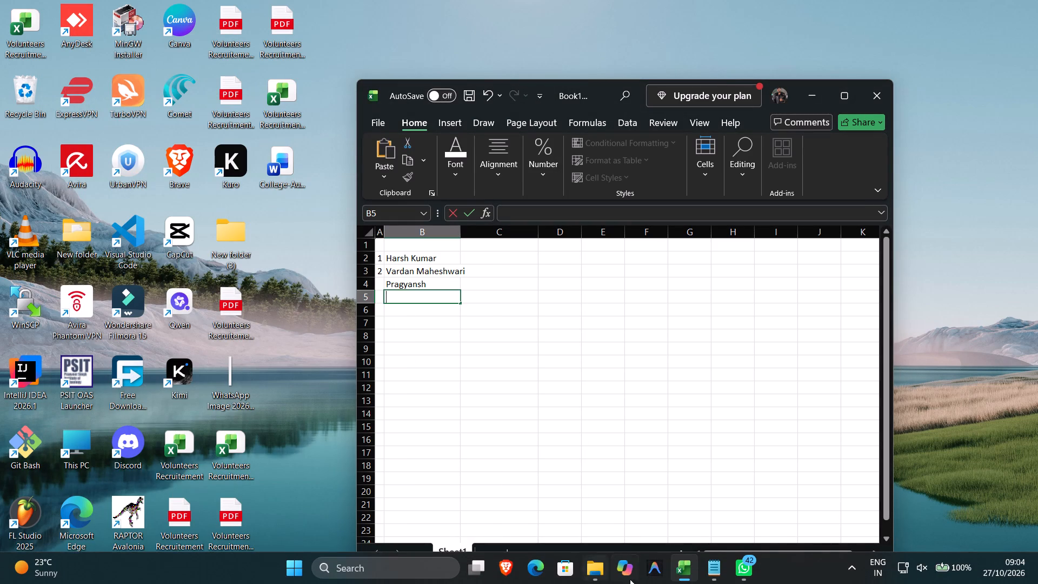
Open Volunteers Recruitement.pdf from the desktop, examine its volunteer details and Position list, and minimize it.
double_click(185, 534)
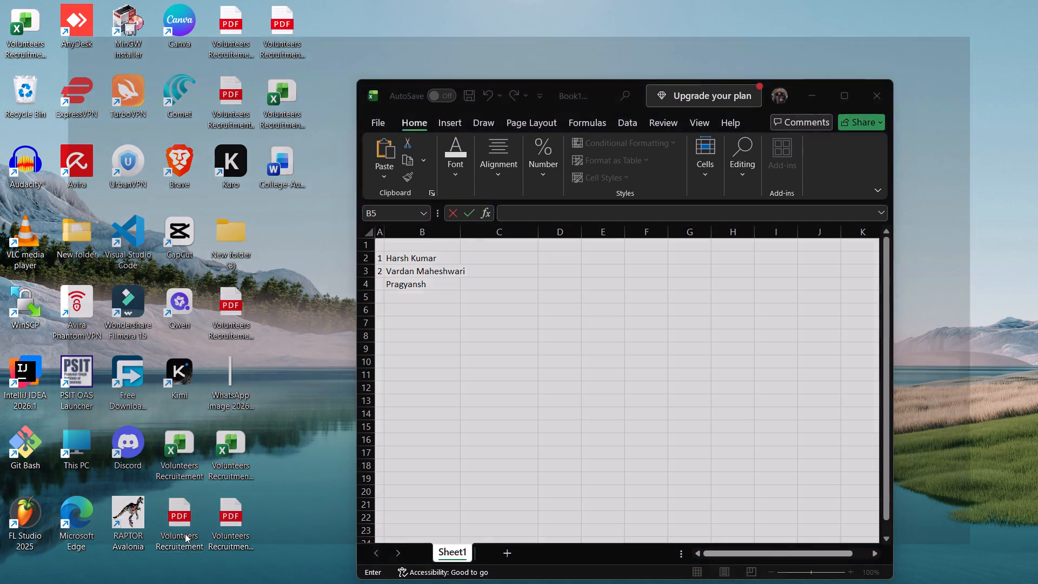
scroll(381, 349, down, 5)
scroll(381, 349, right, 1)
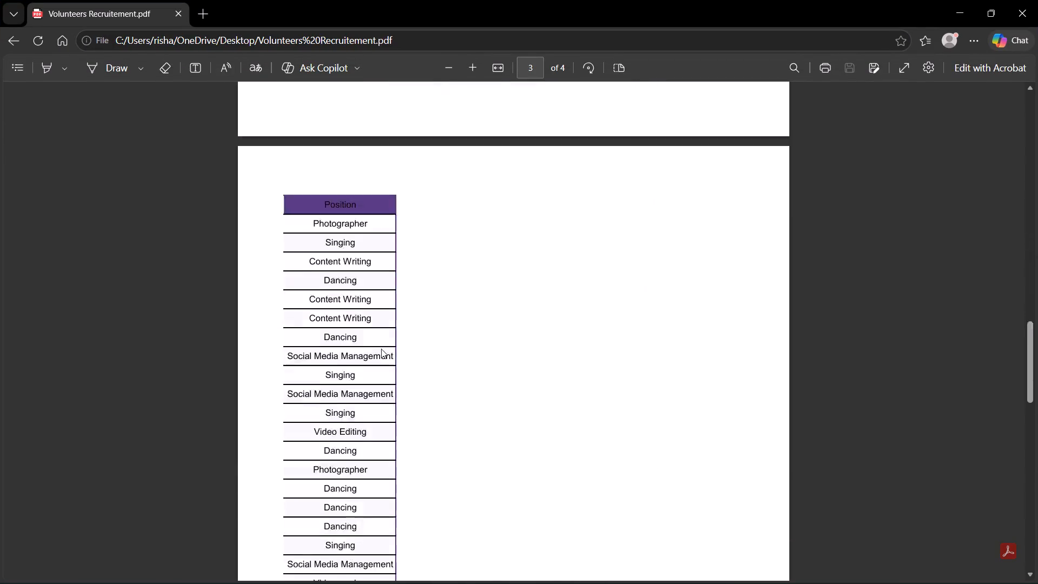
scroll(381, 349, right, 1)
scroll(381, 349, up, 6)
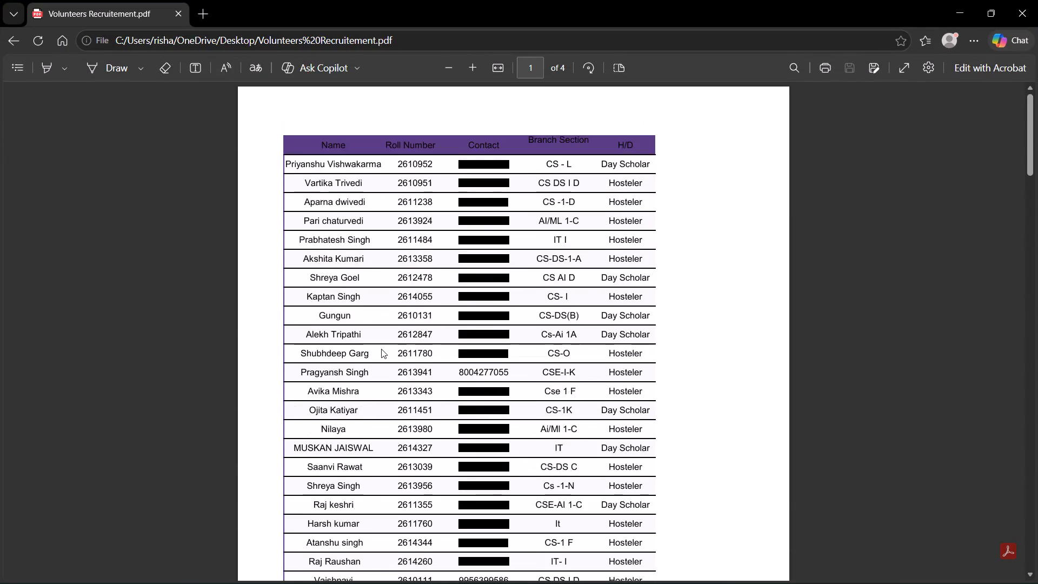
scroll(381, 349, down, 2)
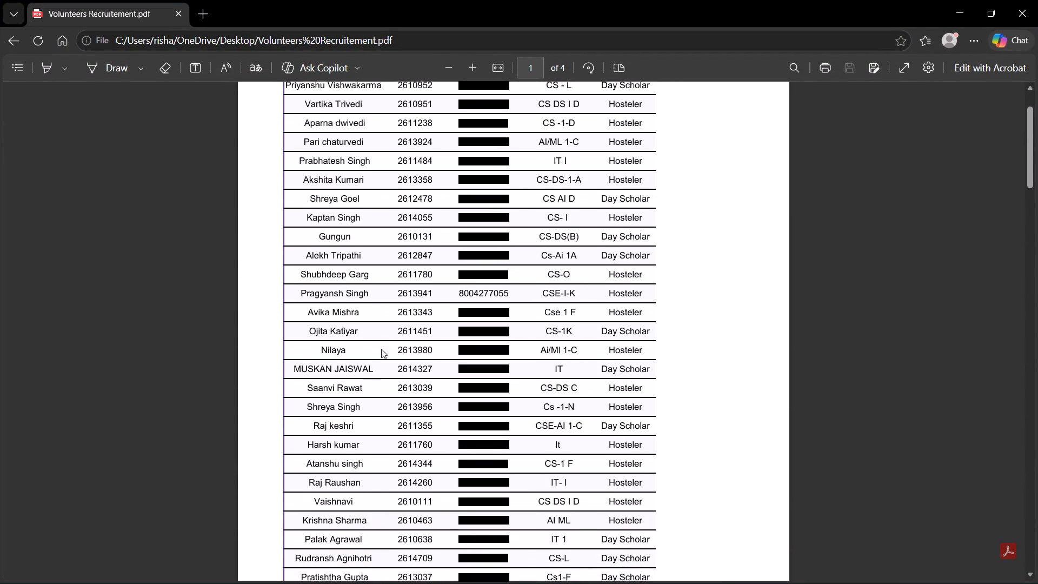
scroll(381, 349, down, 1)
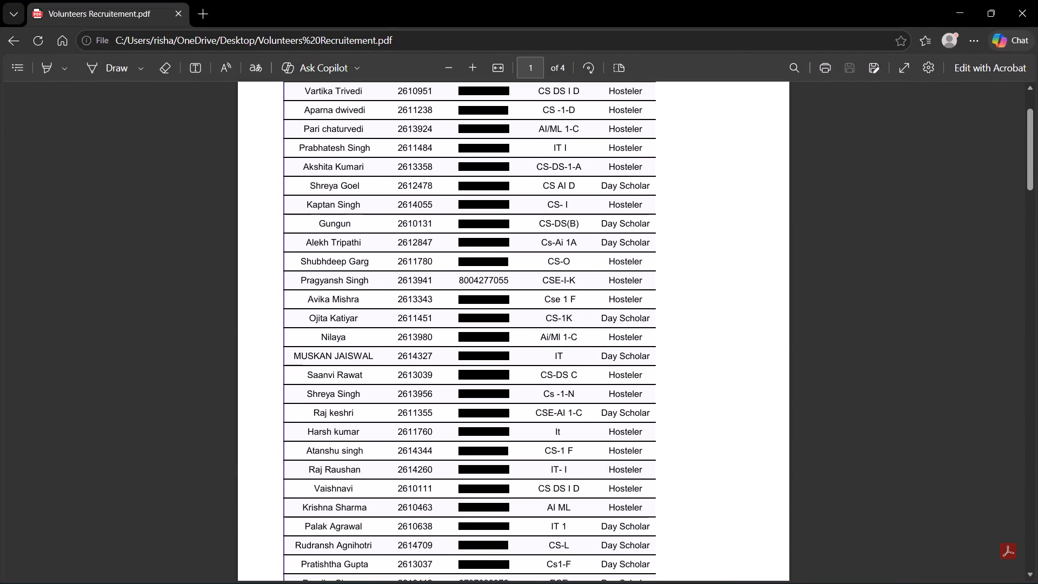
click(960, 0)
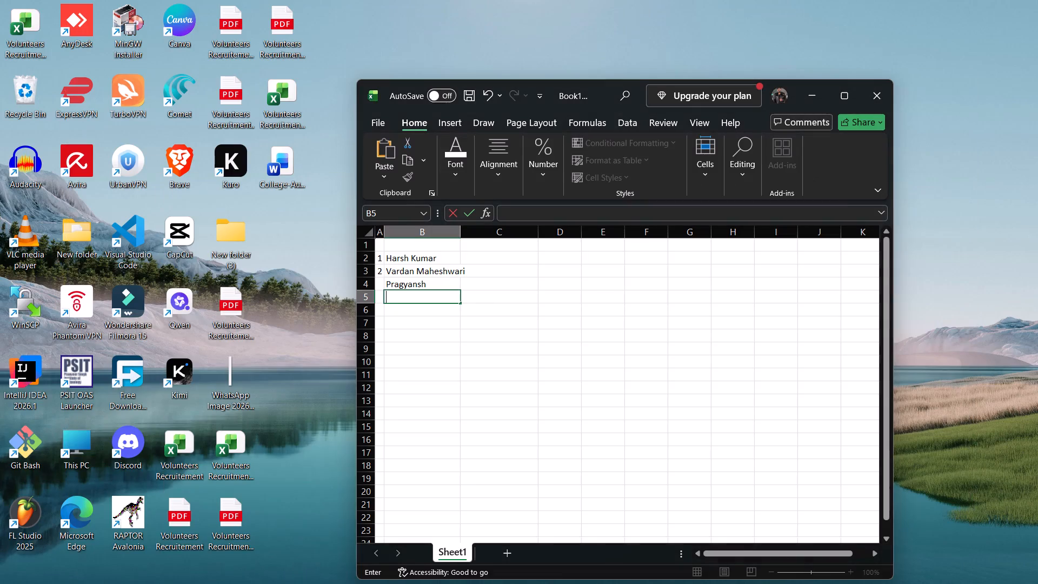
Enter the fourth person's full name in cell B5 of the name list.
click(428, 296)
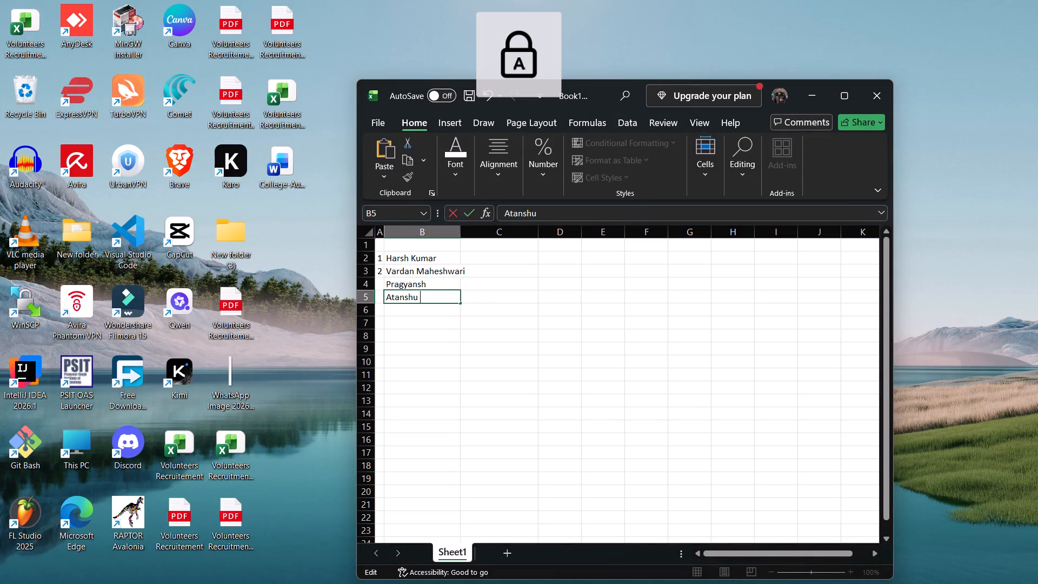
key(Return)
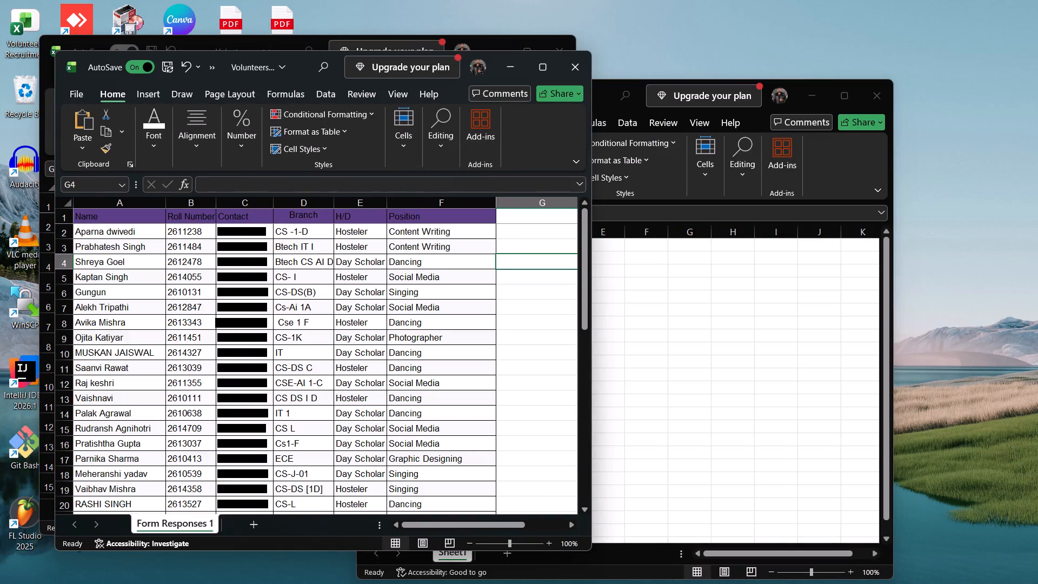
Examine the names, sections and positions in the two open Volunteers recruitment workbooks, minimizing each to return to Book1.
click(504, 58)
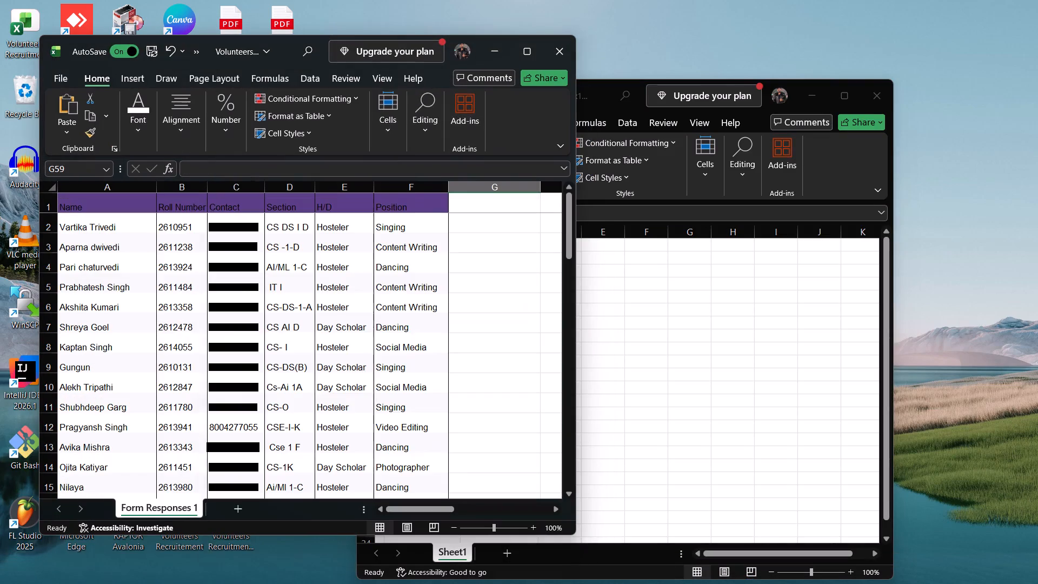
scroll(137, 289, down, 6)
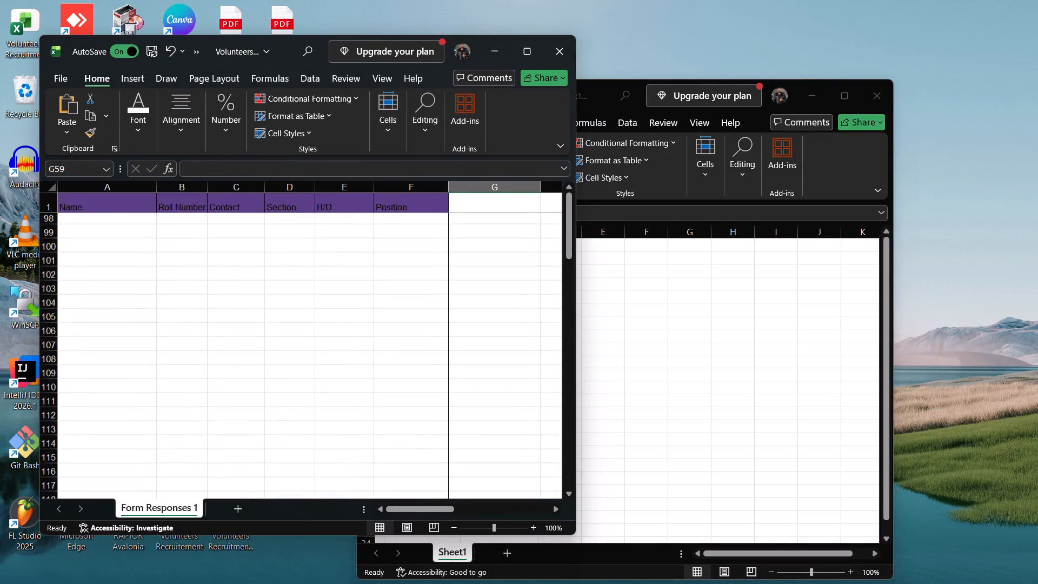
scroll(137, 289, up, 6)
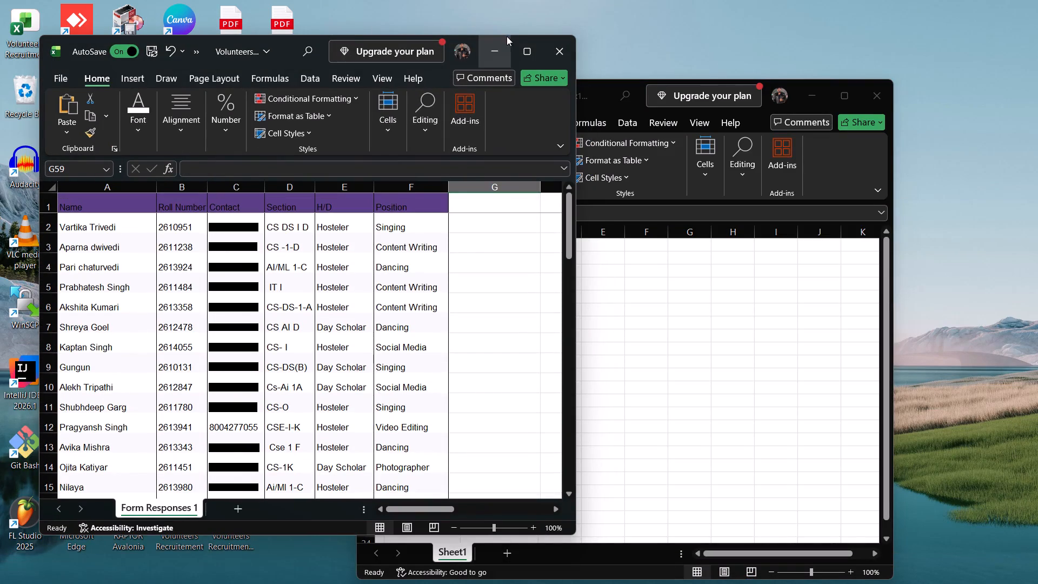
click(503, 42)
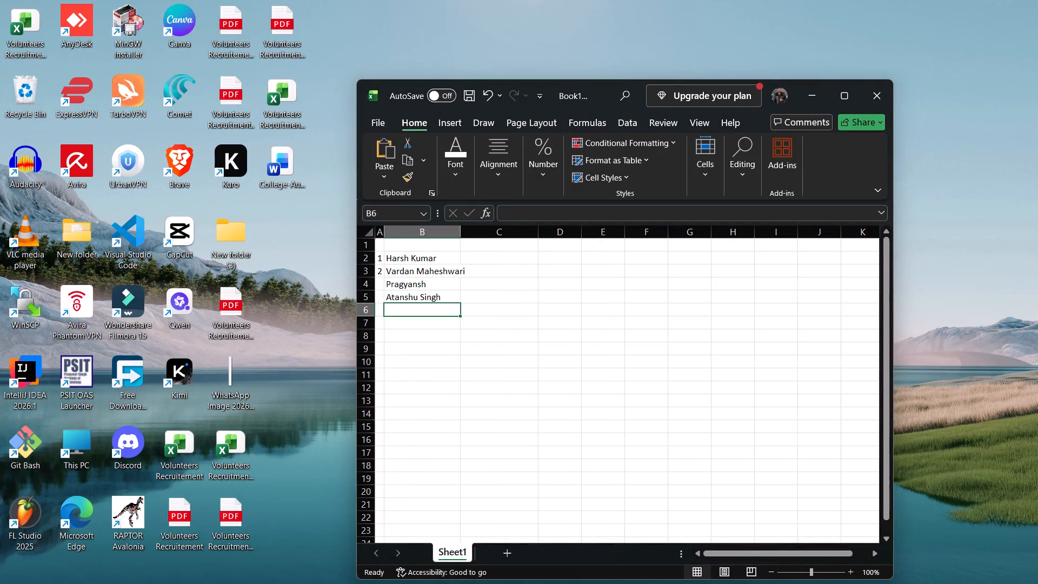
Enter the fifth person's full name in cell B6 of the name list.
click(406, 310)
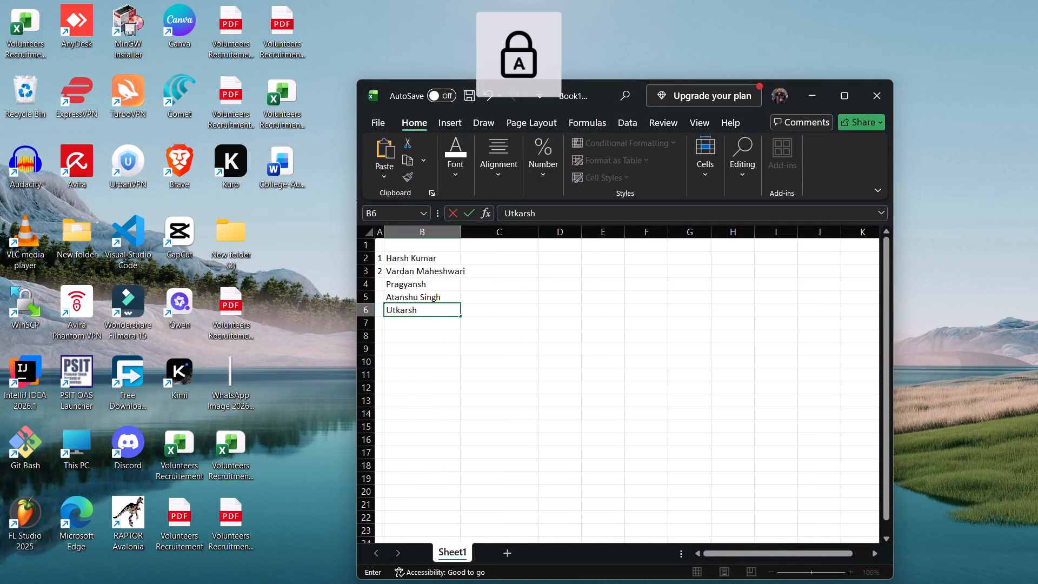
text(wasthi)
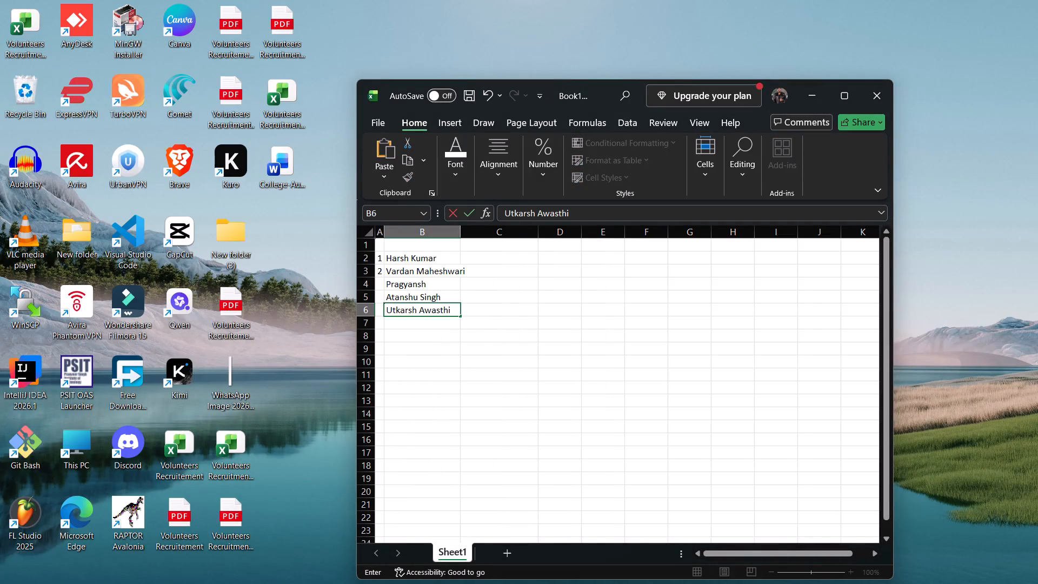
Commit the fifth person's name in cell B6 of the name list.
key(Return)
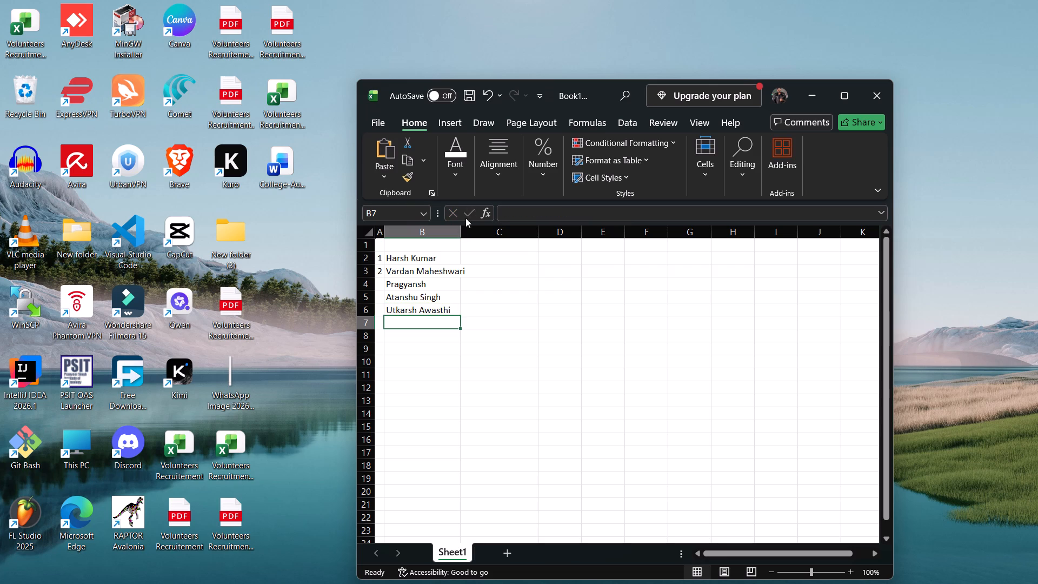
Select cell B7, switch to the Anchoring note in Notepad, and examine its team sections from Anchoring to Video Editing for the next name.
click(421, 322)
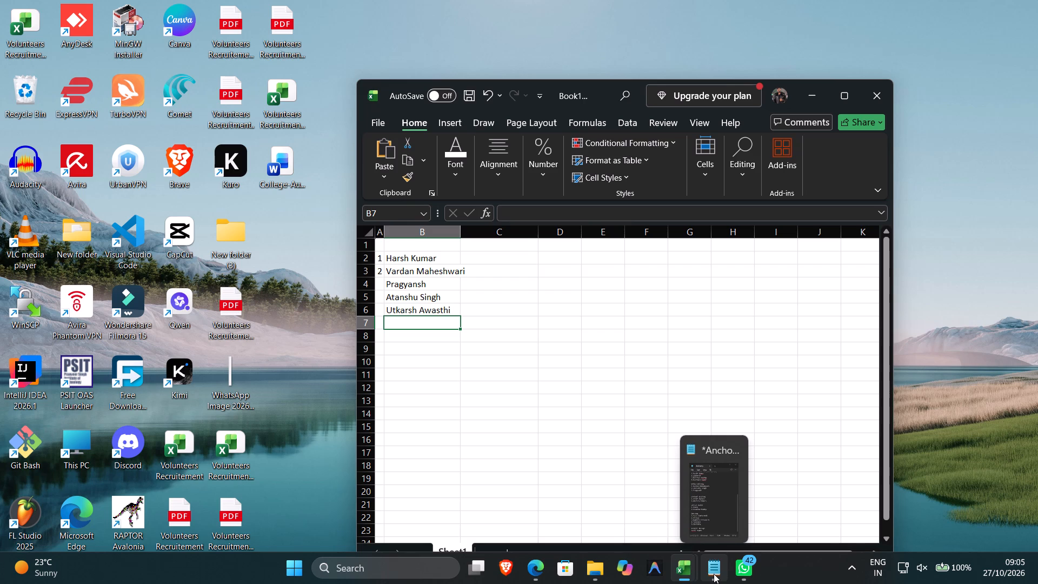
click(714, 574)
click(714, 574)
click(714, 574)
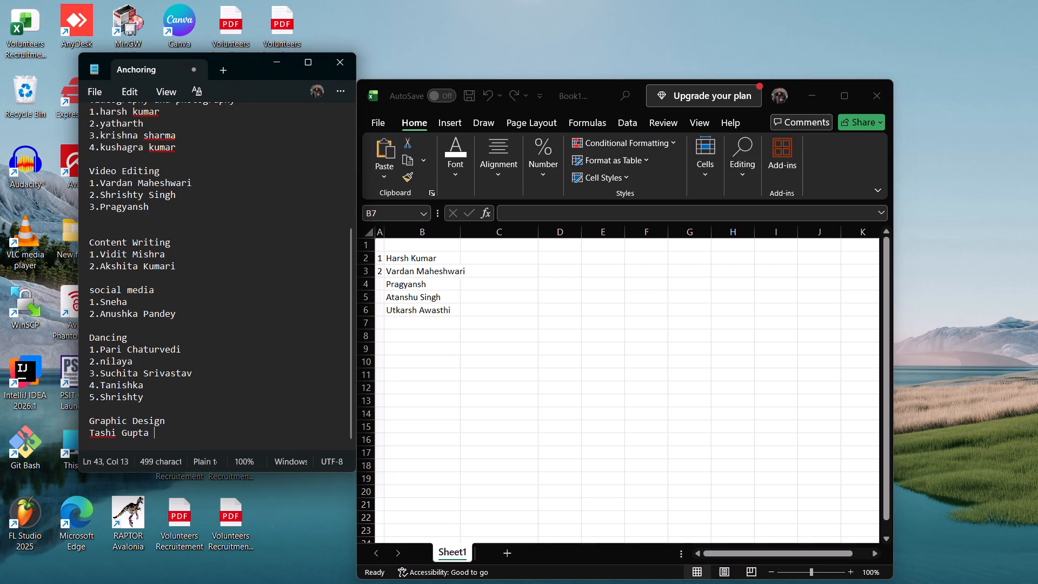
scroll(158, 214, up, 4)
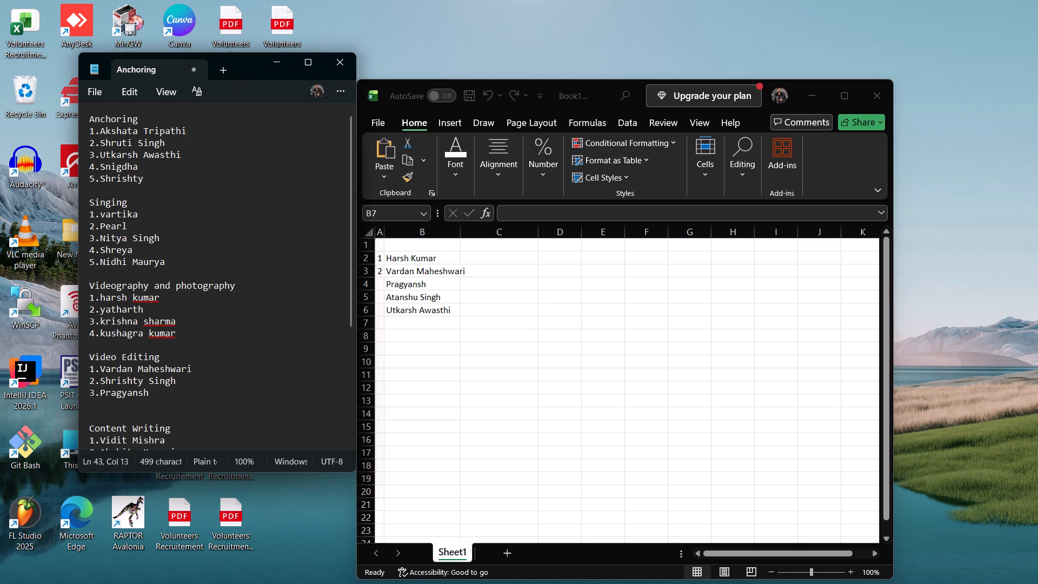
click(196, 311)
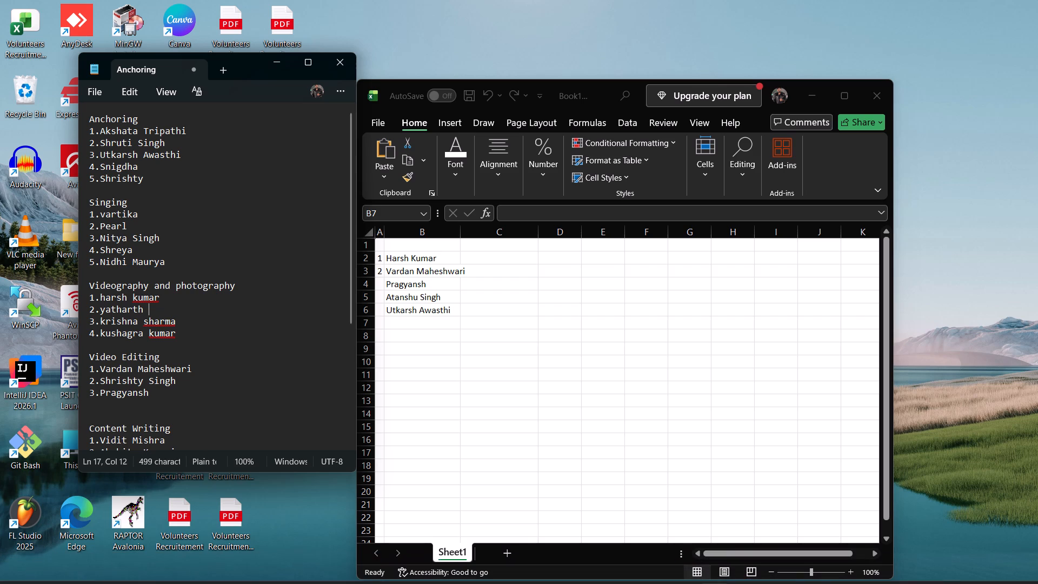
click(214, 327)
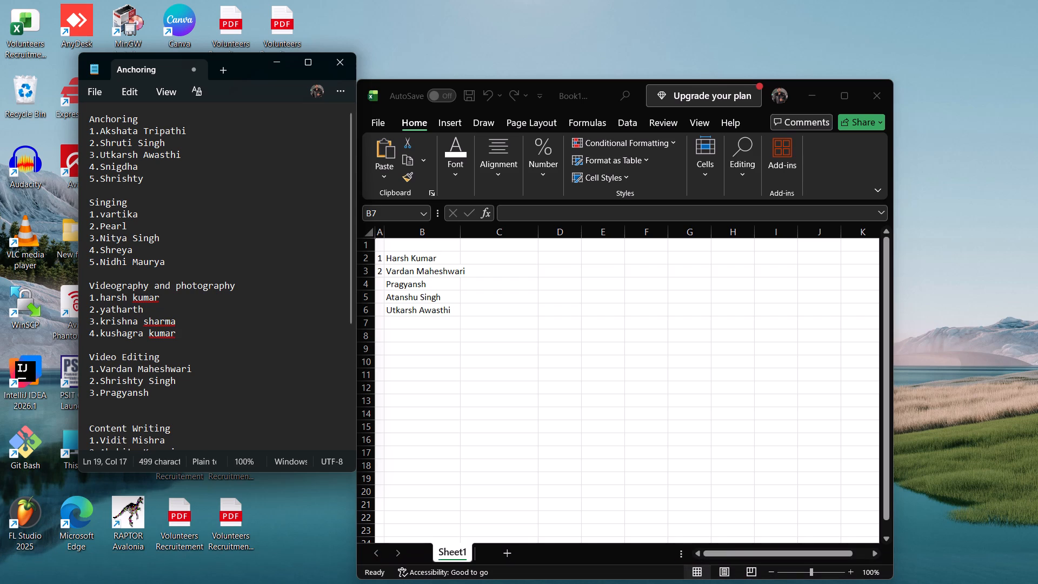
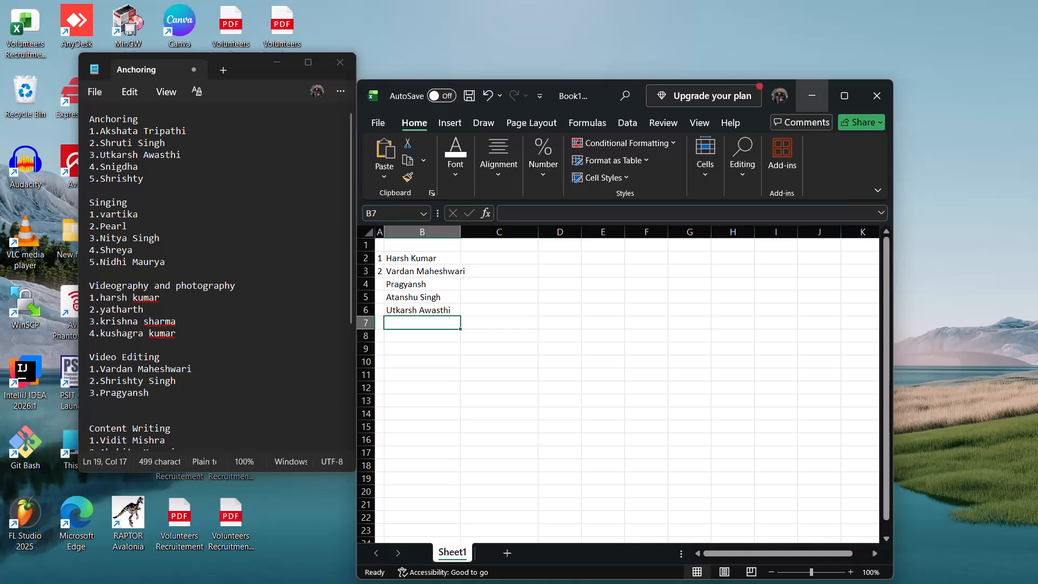
Examine the remaining team lists in the Anchoring note, down to the Graphic Design section, and minimize the note.
scroll(243, 366, down, 1)
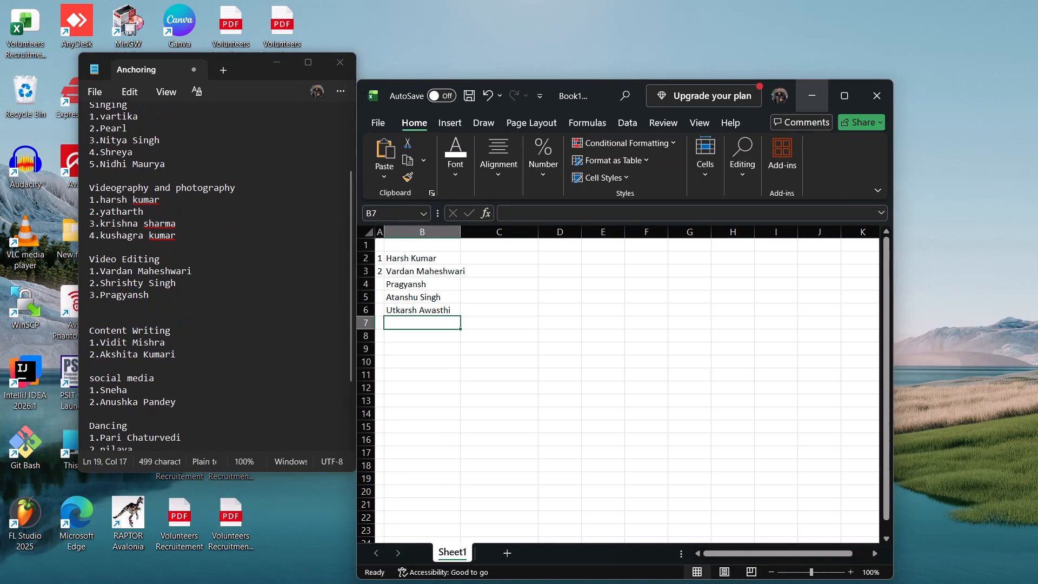
scroll(243, 366, down, 2)
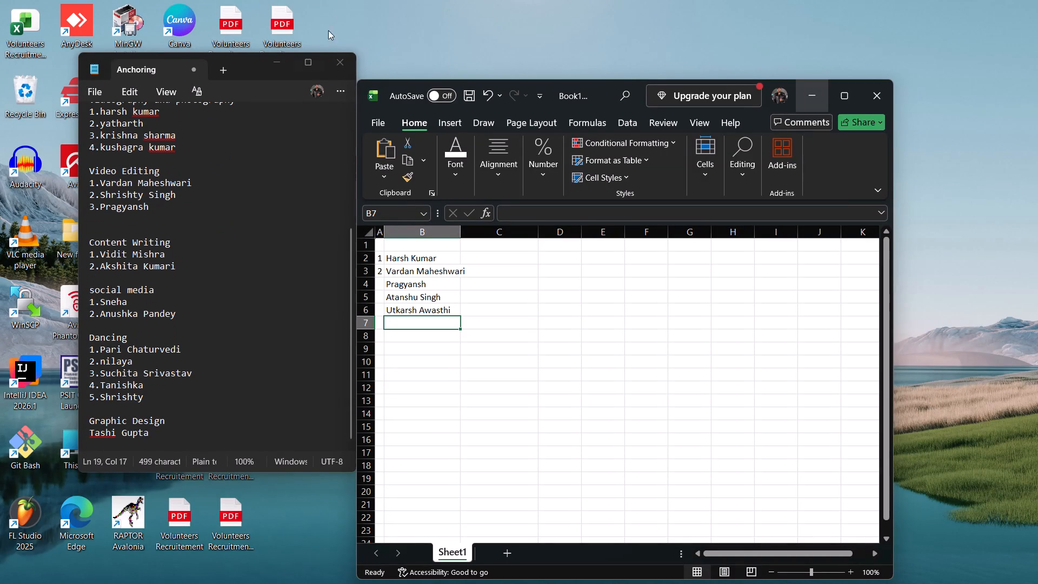
click(283, 62)
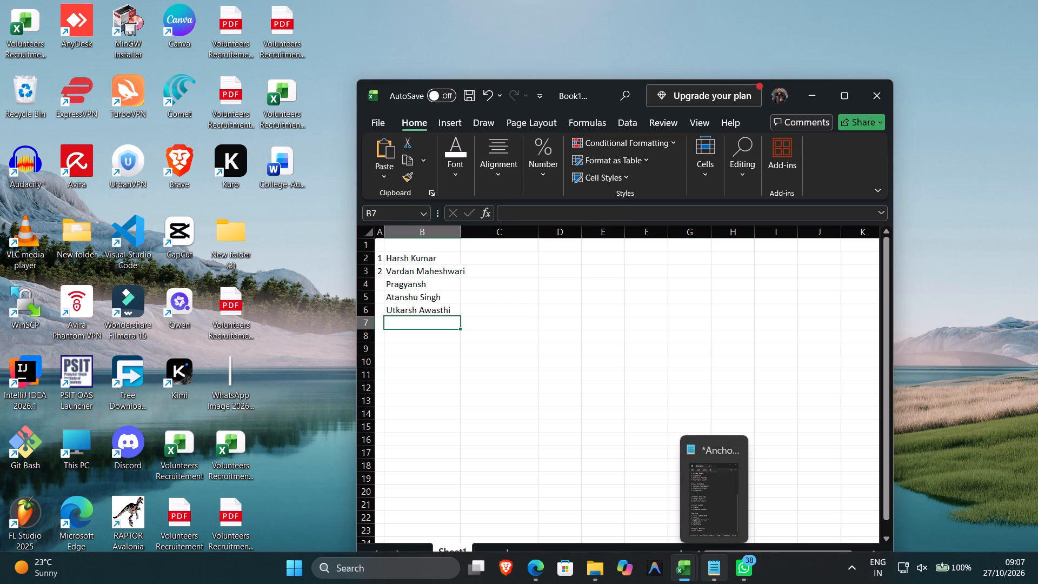
Bring up the Anchoring note in Notepad beside Book1 and examine its names by activity, from Anchoring to Graphic Design.
click(719, 583)
scroll(166, 344, down, 1)
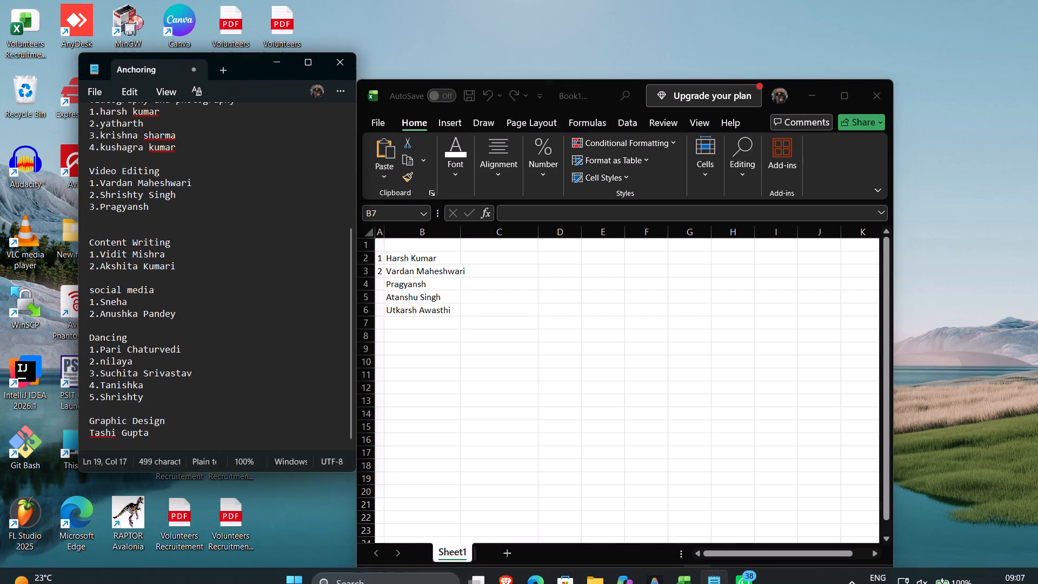
scroll(166, 344, down, 1)
click(422, 314)
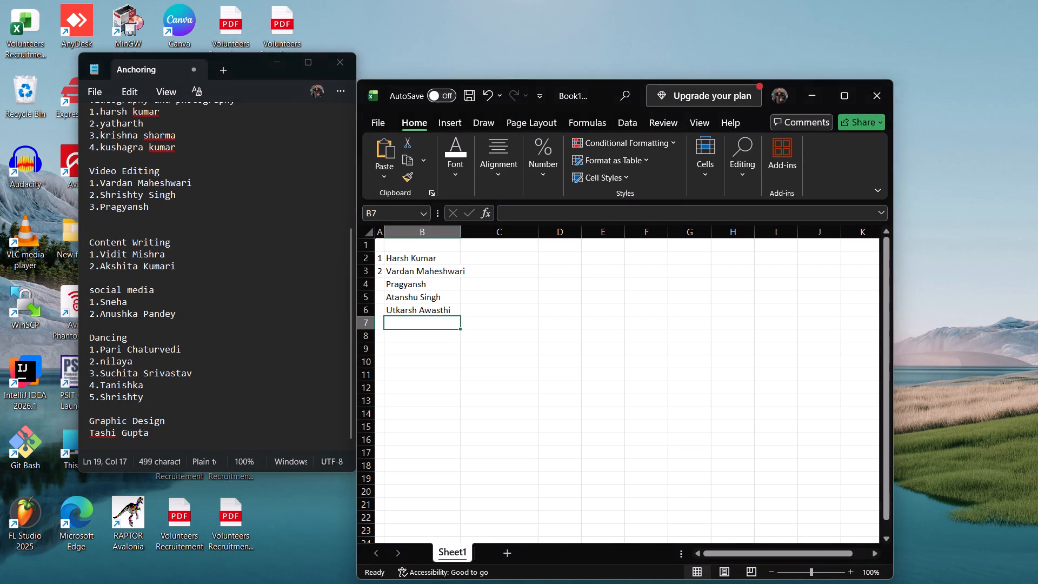
scroll(179, 190, up, 1)
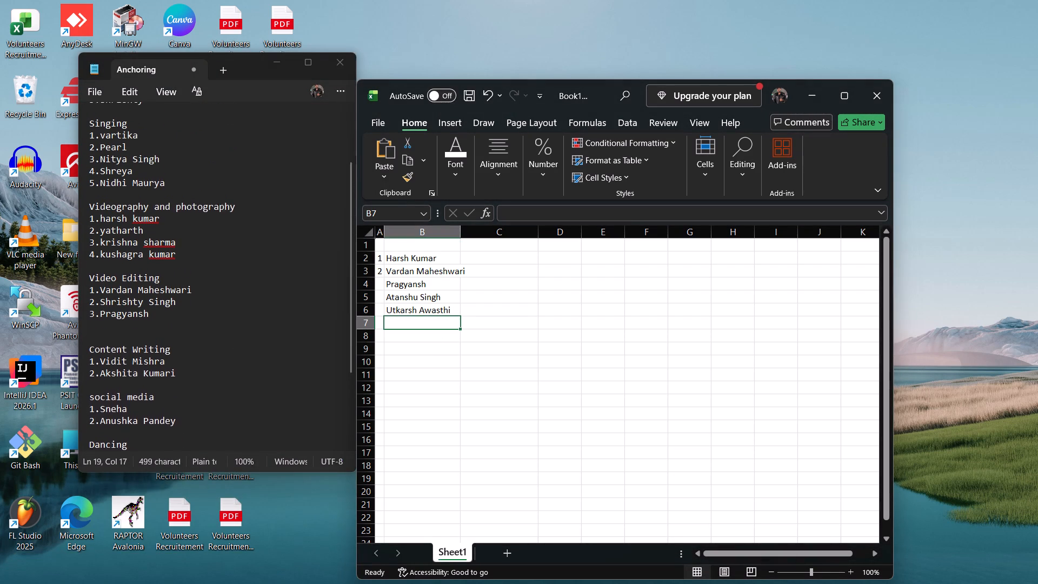
scroll(179, 190, up, 4)
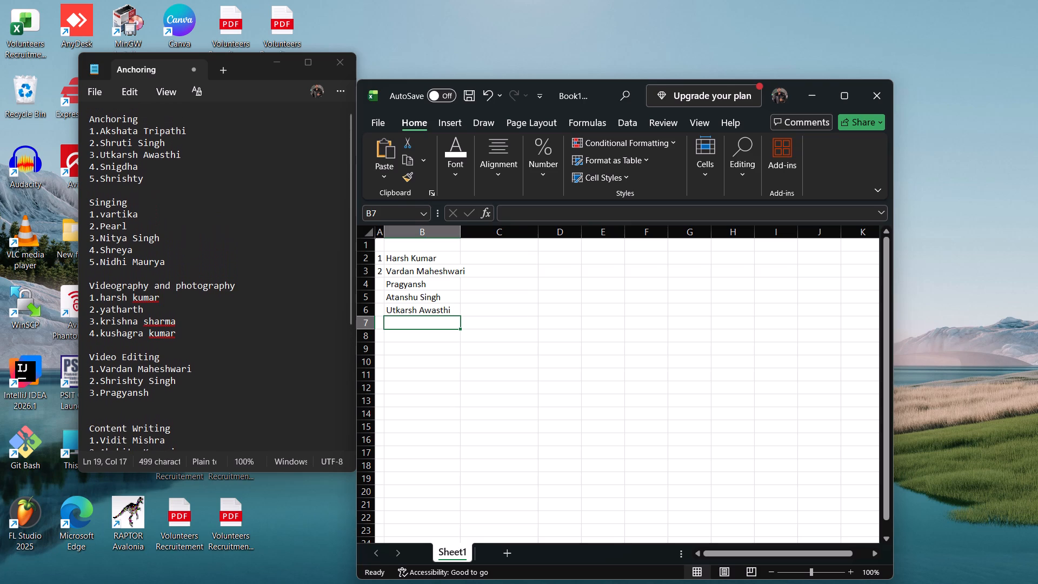
Enter the sixth person's full name in cell B7 of the name list in Book1.
click(419, 321)
key(r)
text(agh)
text(ac)
key(BackSpace)
text(v)
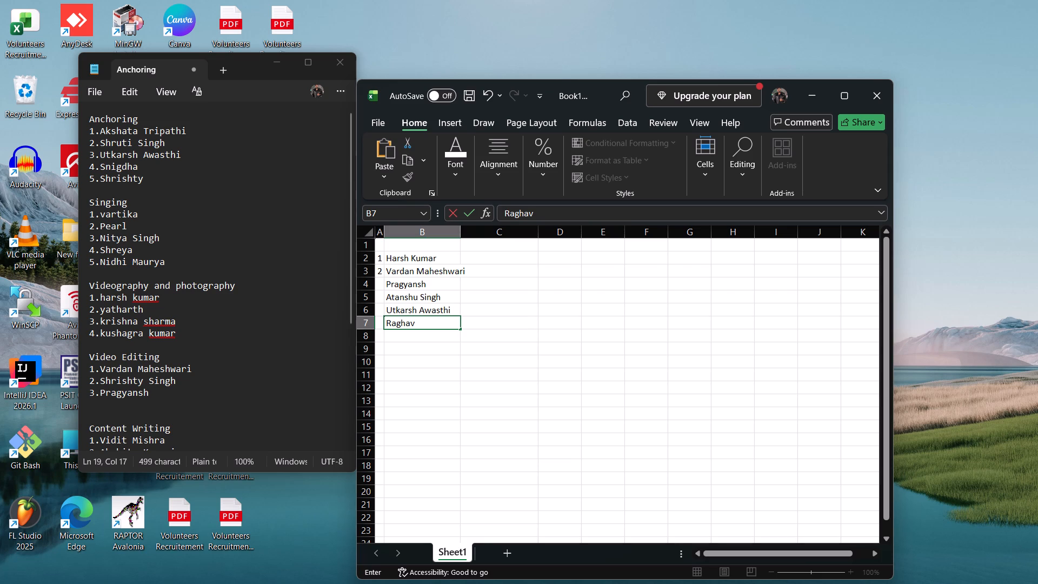
key(space)
key(Return)
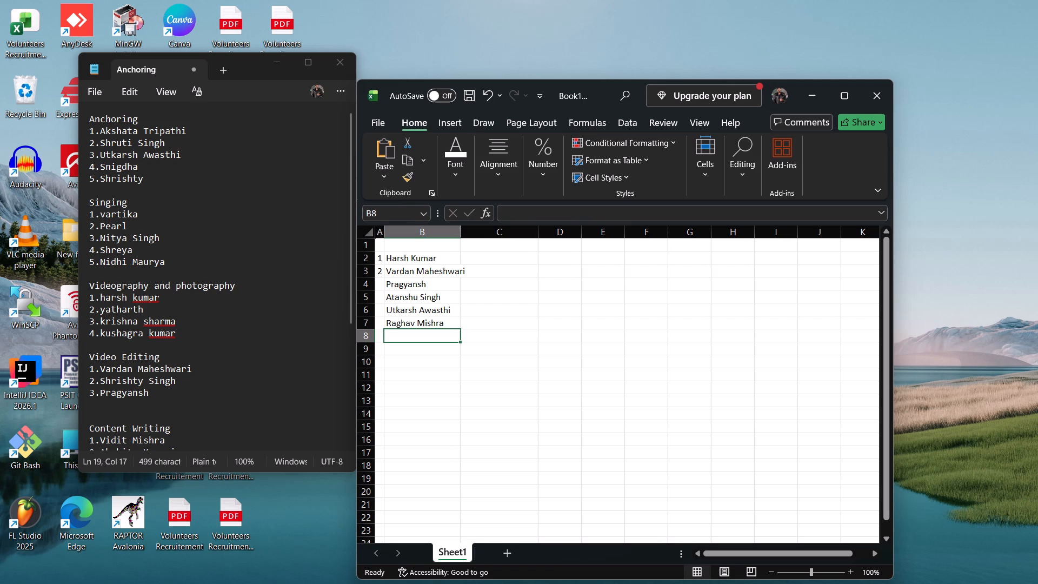
Check the Anchoring note's activity lists against the names already entered in Book1.
scroll(107, 264, down, 1)
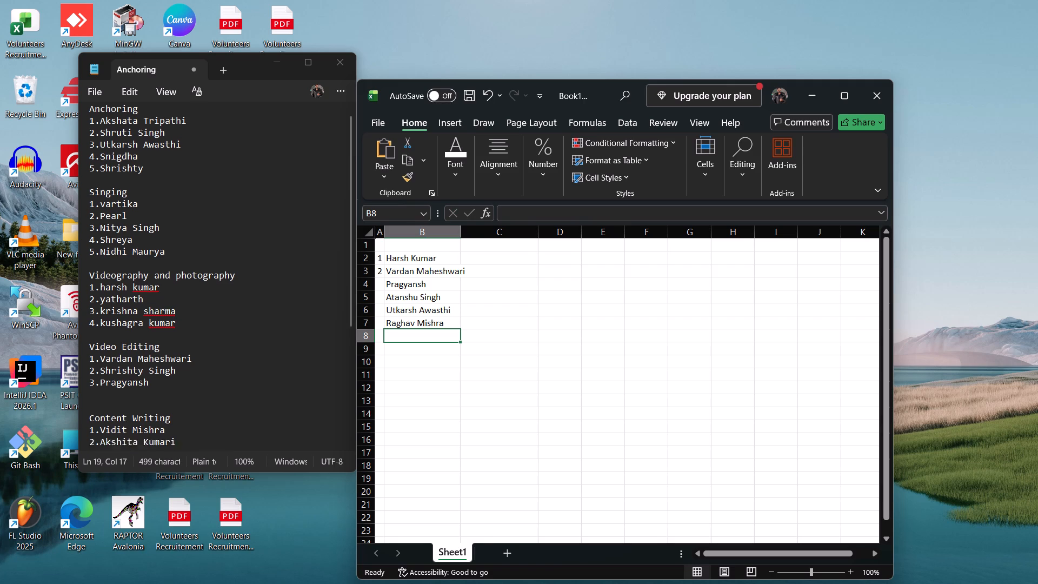
scroll(107, 264, down, 1)
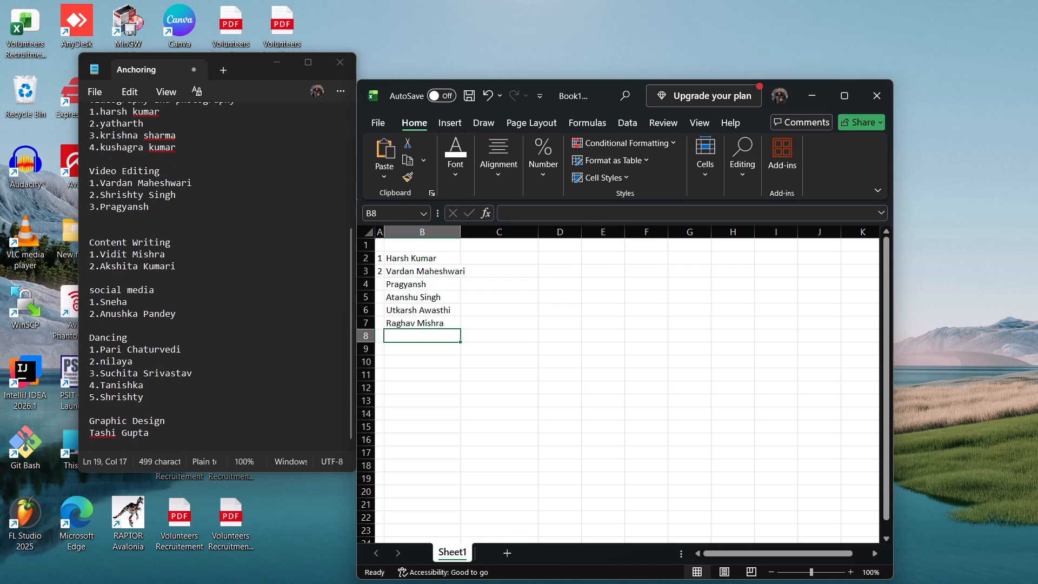
scroll(156, 317, up, 2)
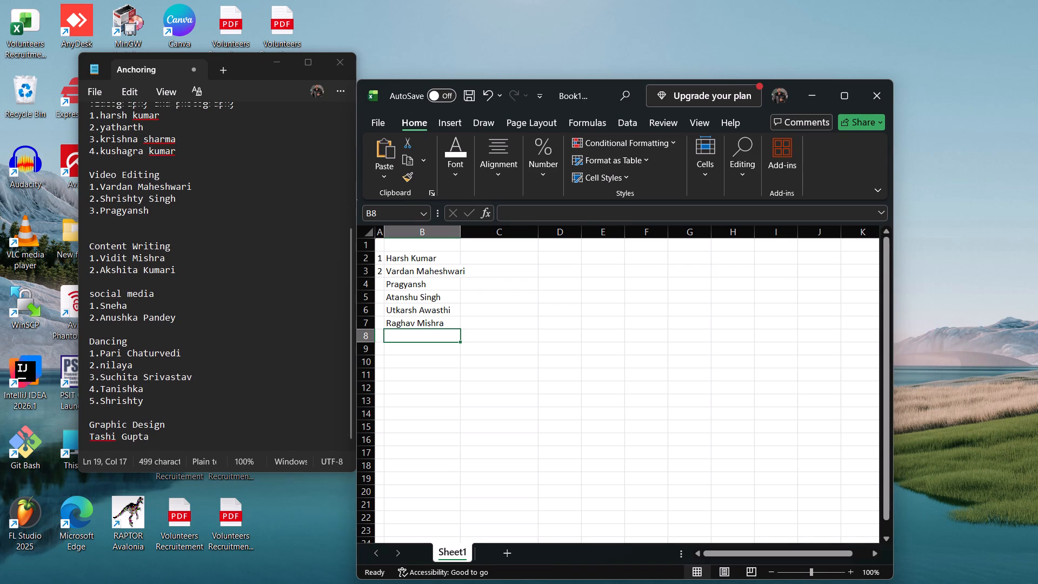
scroll(156, 317, up, 2)
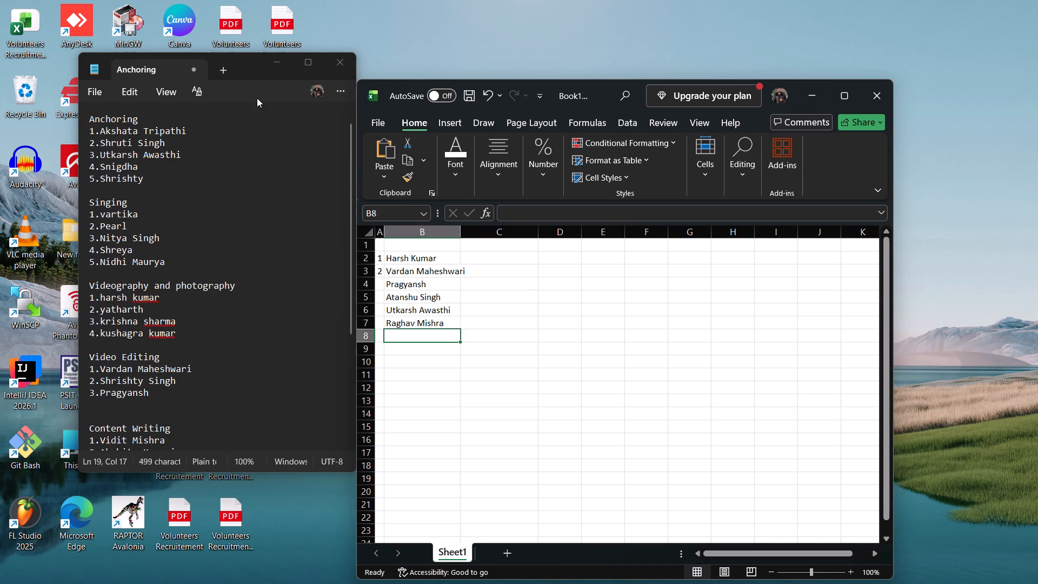
Minimize the Anchoring note in Notepad, leaving the Book1 workbook open on the desktop.
click(273, 68)
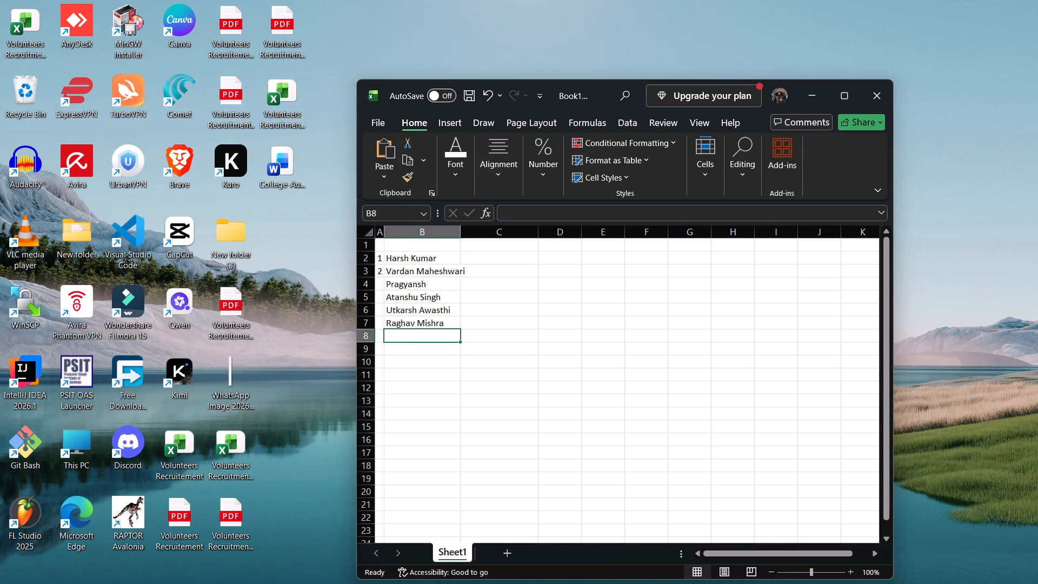
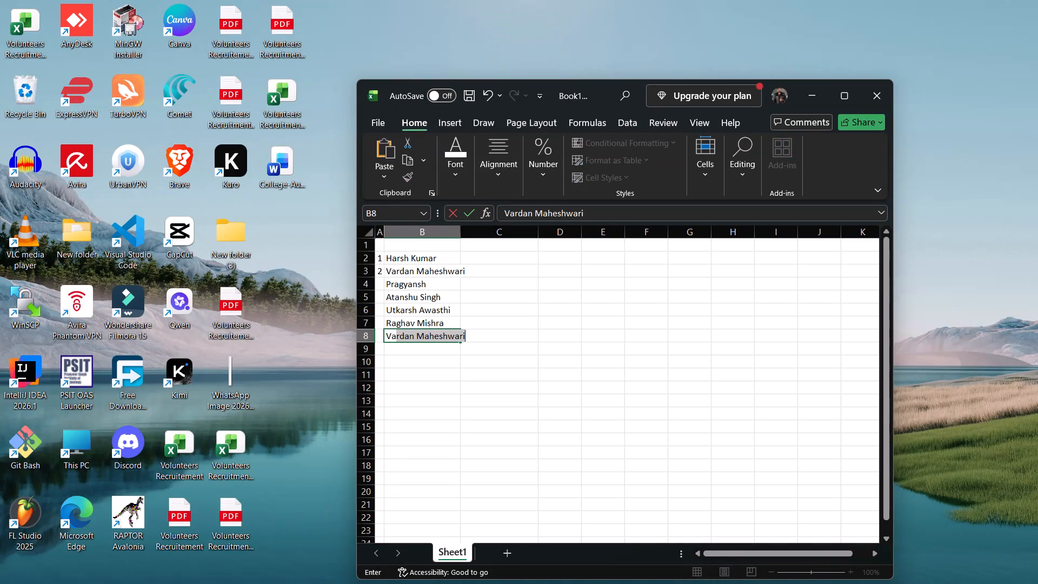
Enter the seventh person's first name, Vaibhav, in cell B8 of the name list, replacing the autocomplete suggestion.
key(BackSpace)
key(BackSpace)
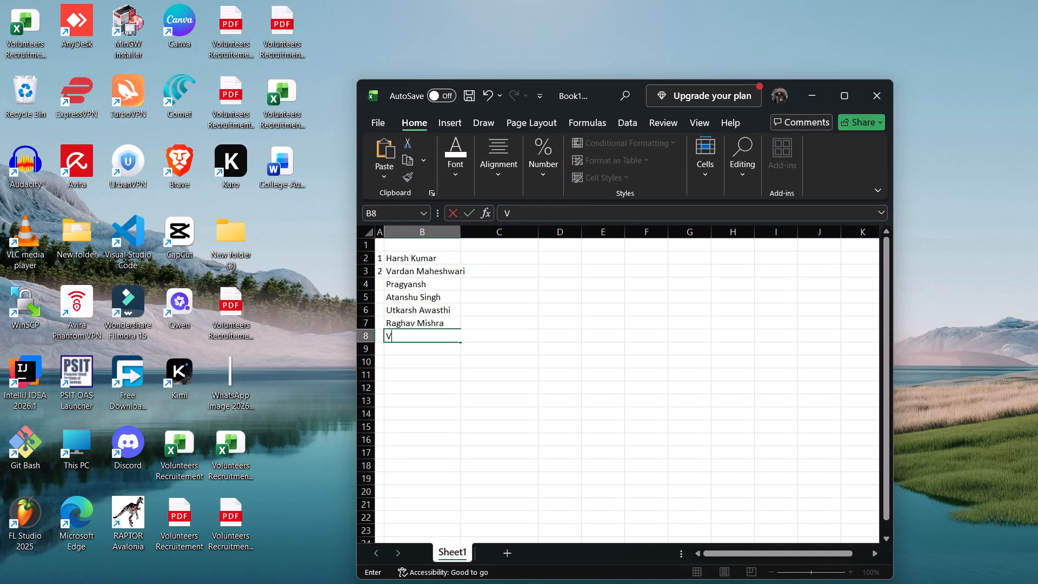
key(BackSpace)
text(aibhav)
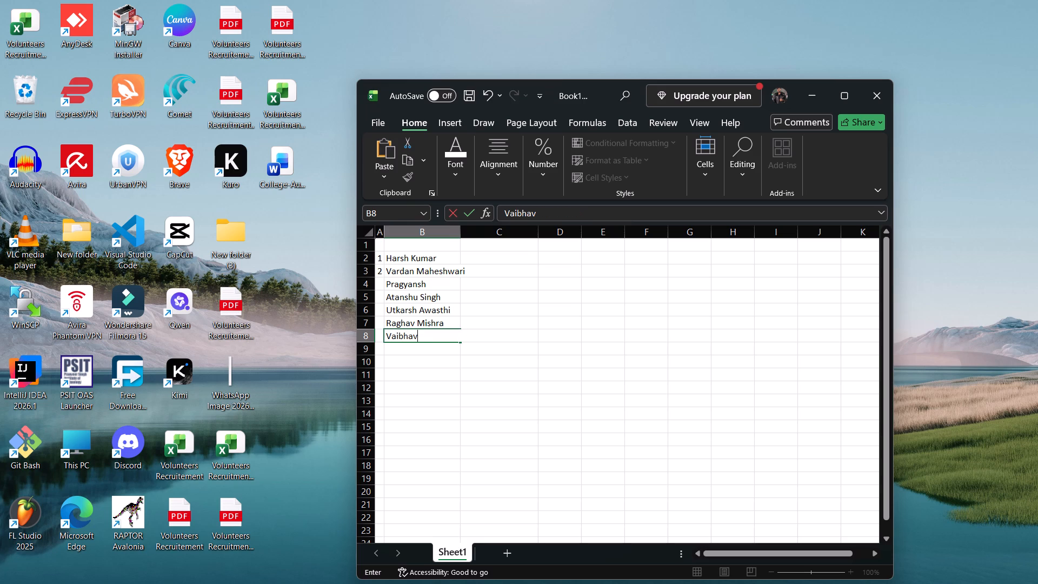
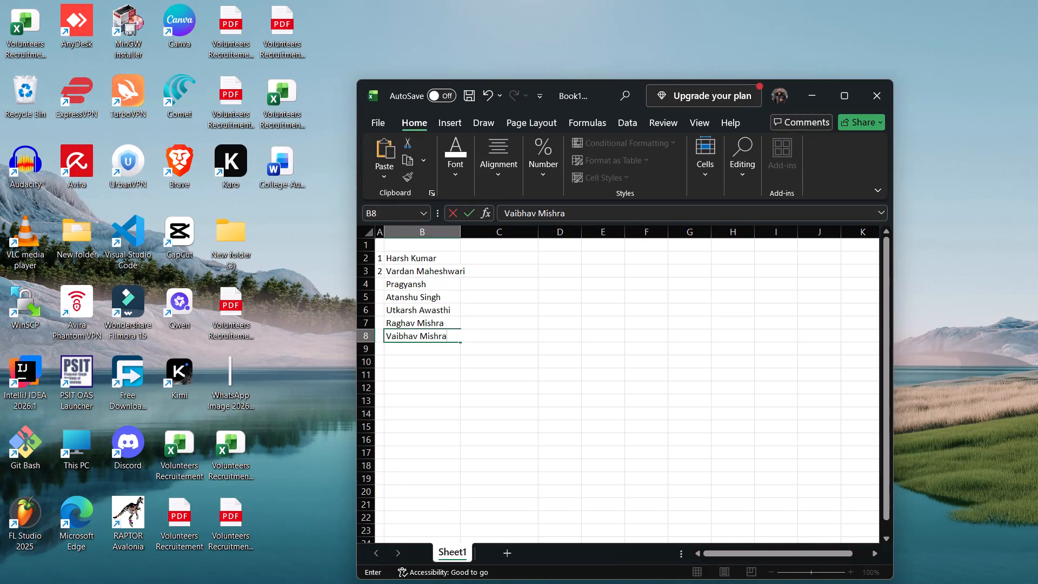
Commit the seventh person's full name in cell B8 of the name list in Book1.
click(434, 353)
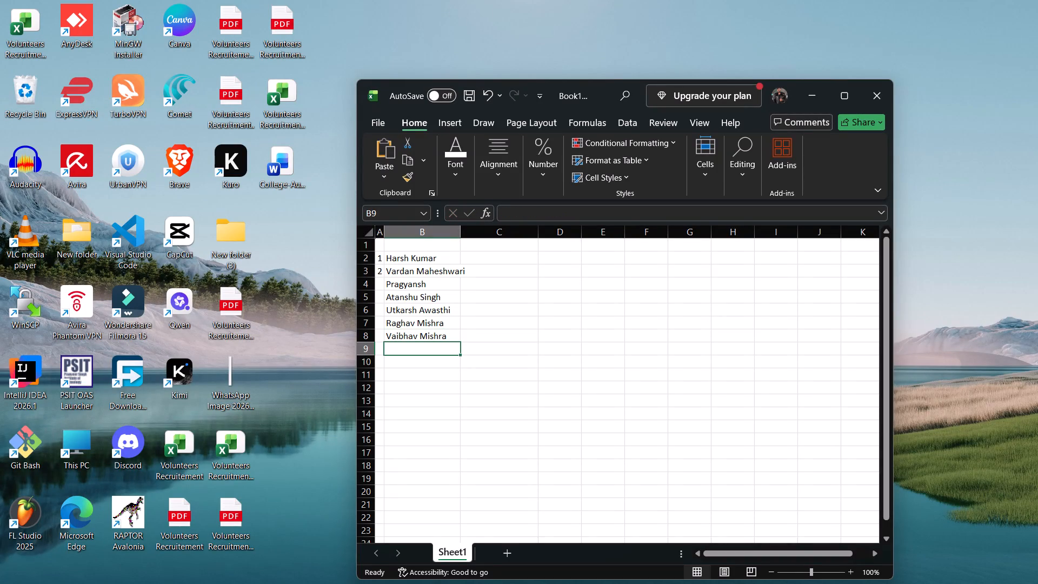
click(663, 21)
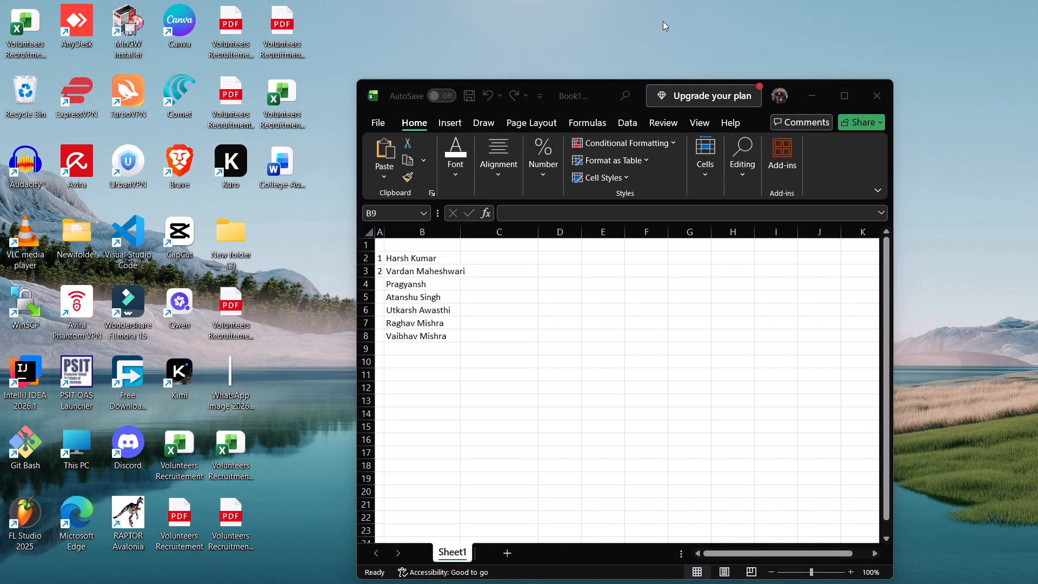
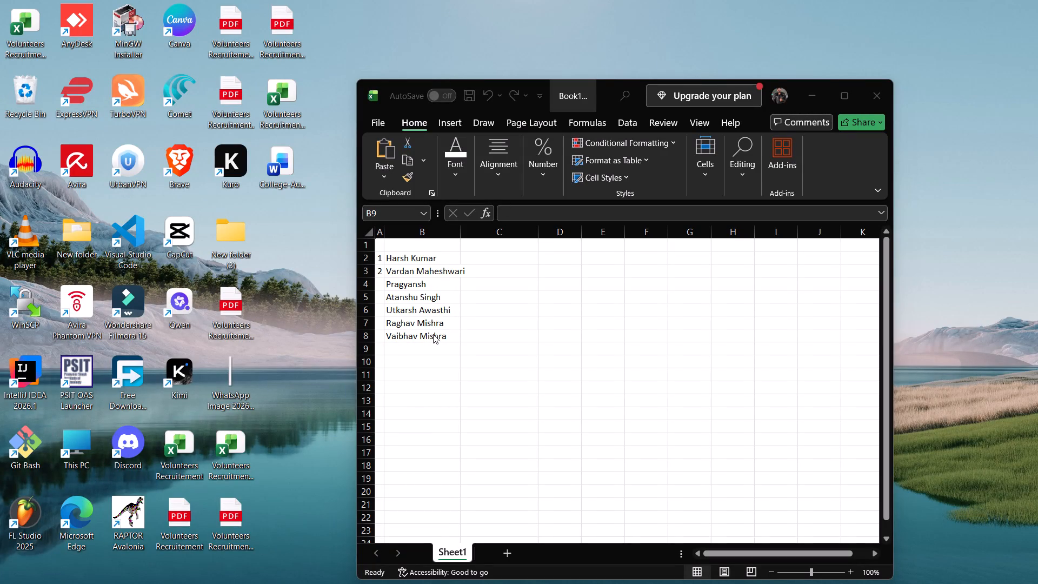
Enter the eighth and ninth volunteers' full names in cells B9 and B10 of the name list in Book1.
click(431, 350)
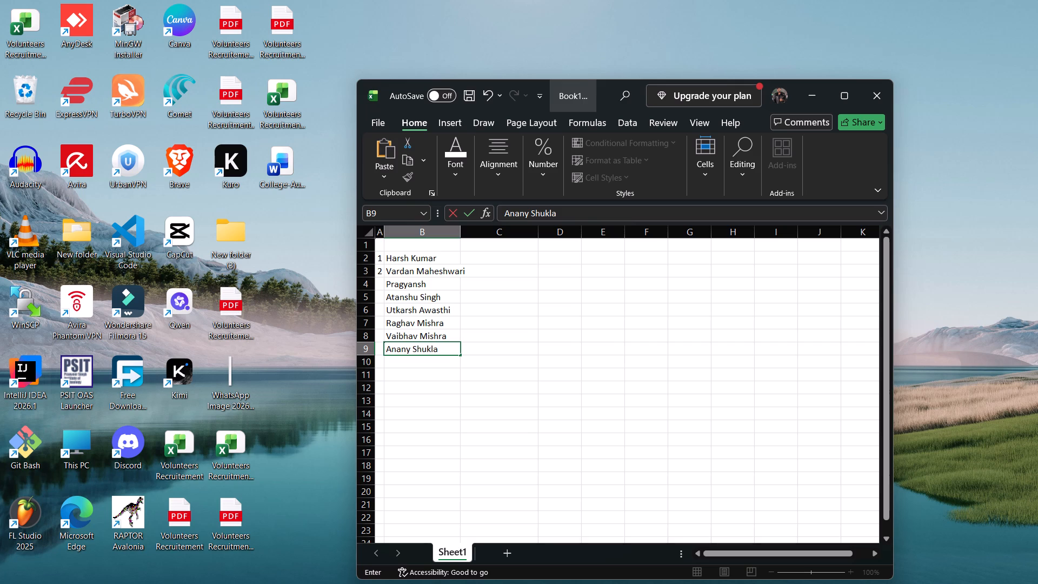
click(422, 367)
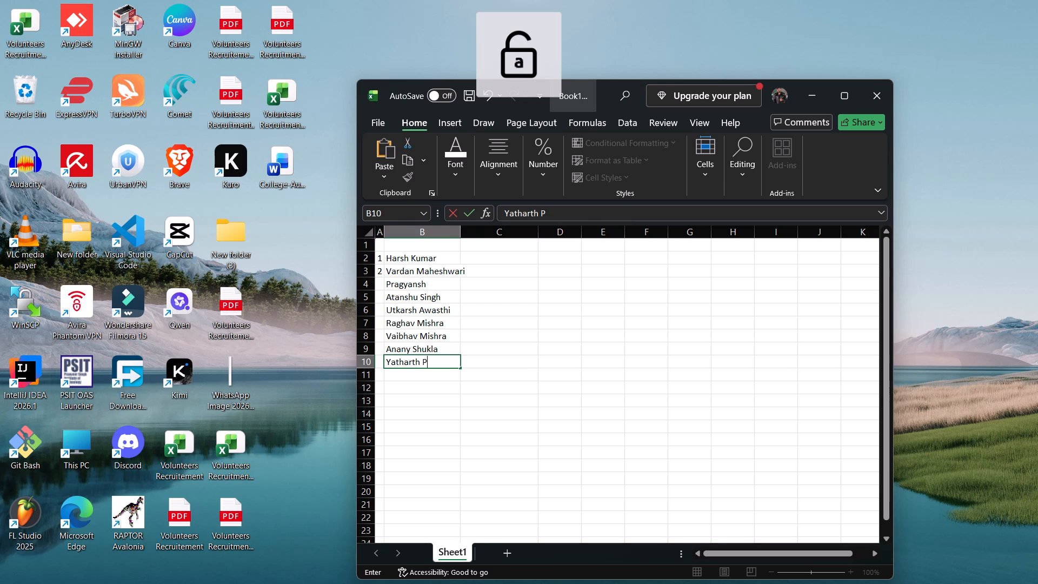
key(Return)
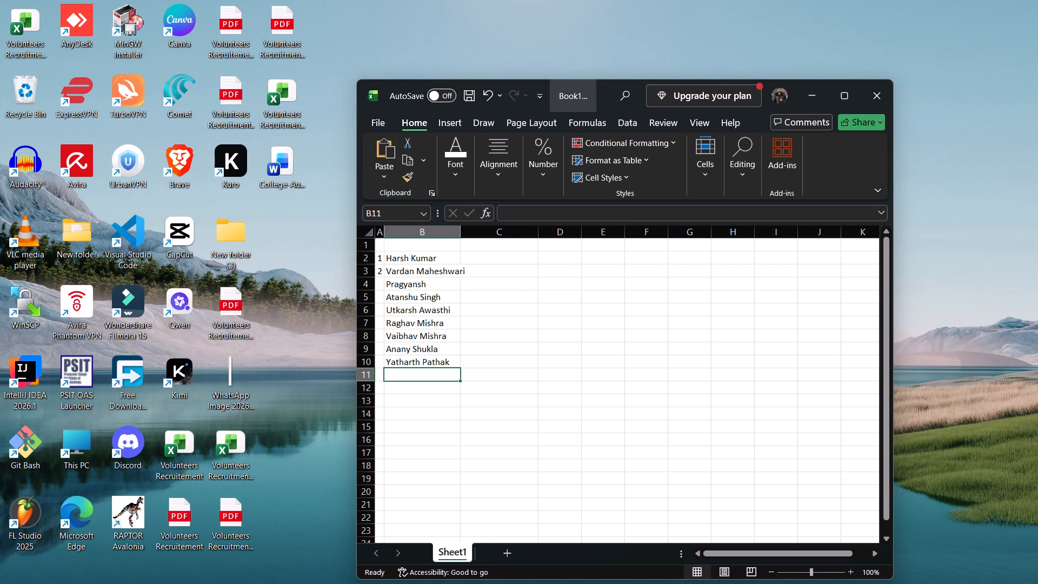
click(433, 376)
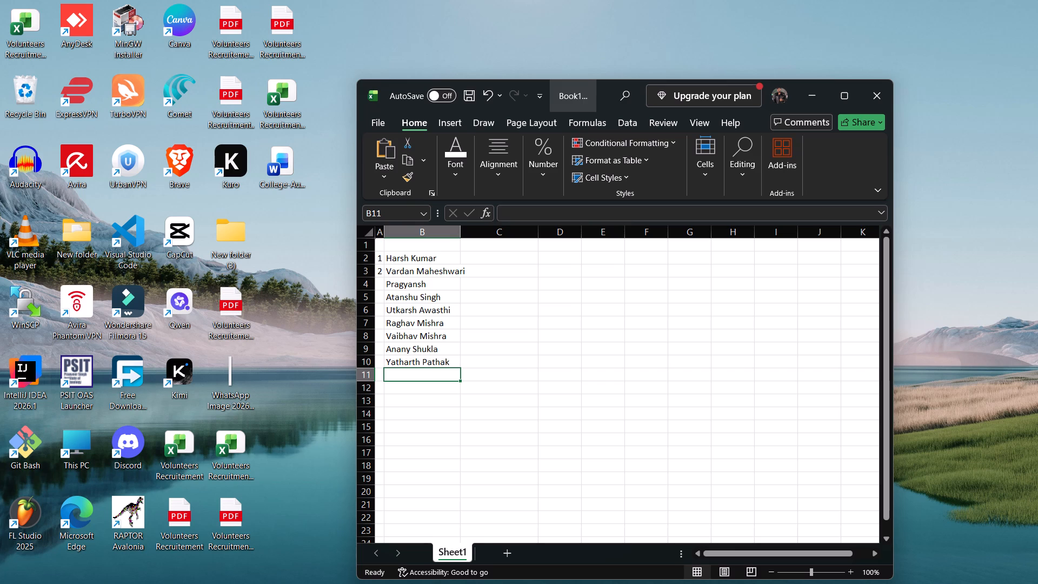
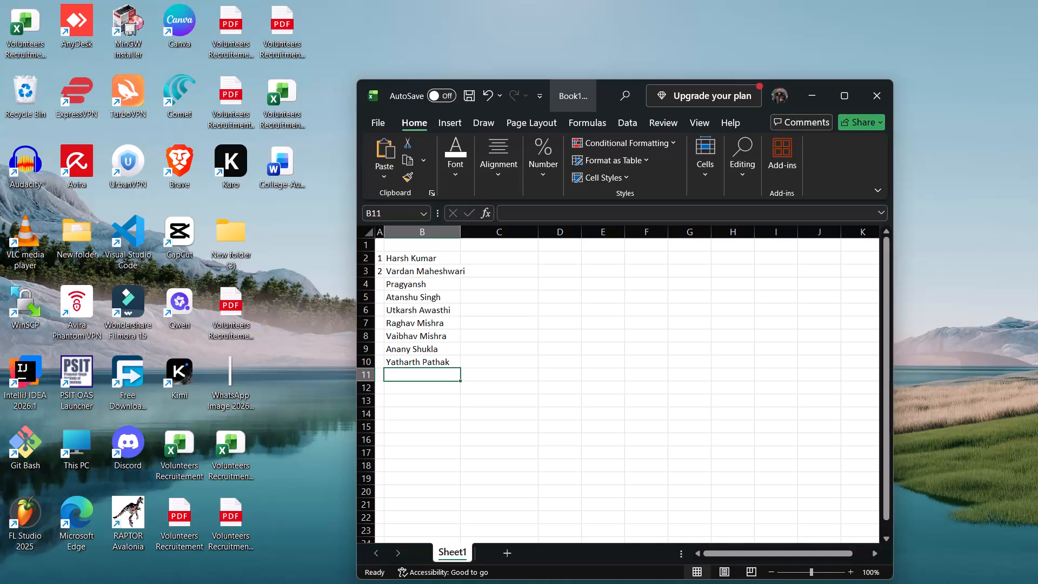
Enter the tenth, eleventh and twelfth volunteers' full names in cells B11 to B13 of the name list.
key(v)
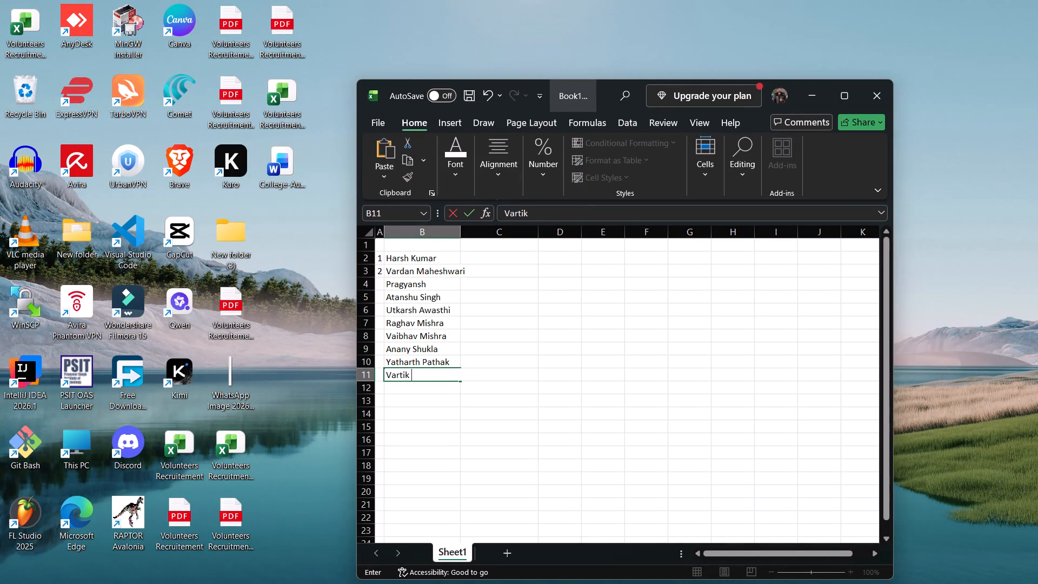
key(BackSpace)
key(BackSpace)
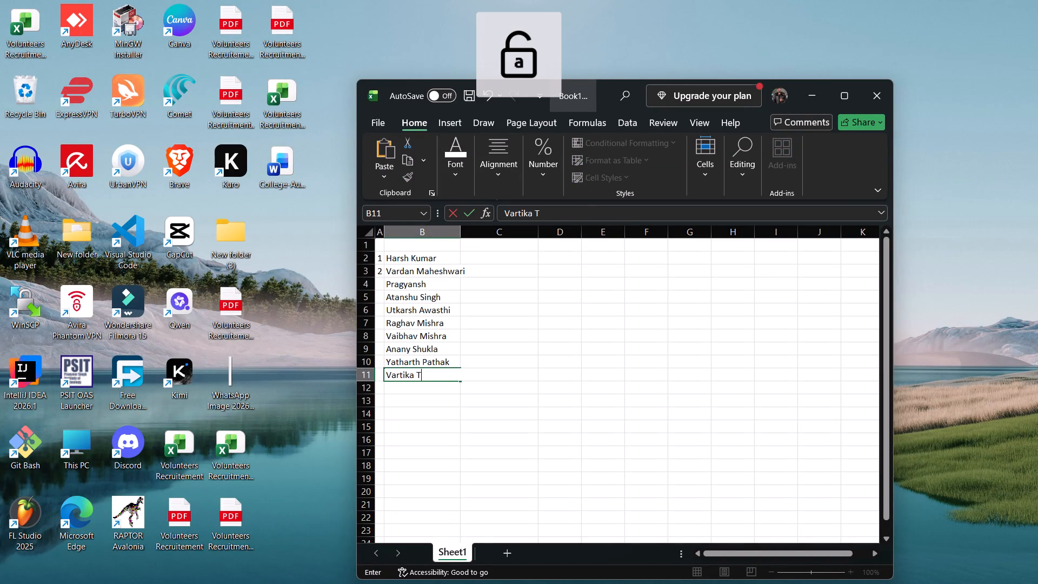
key(BackSpace)
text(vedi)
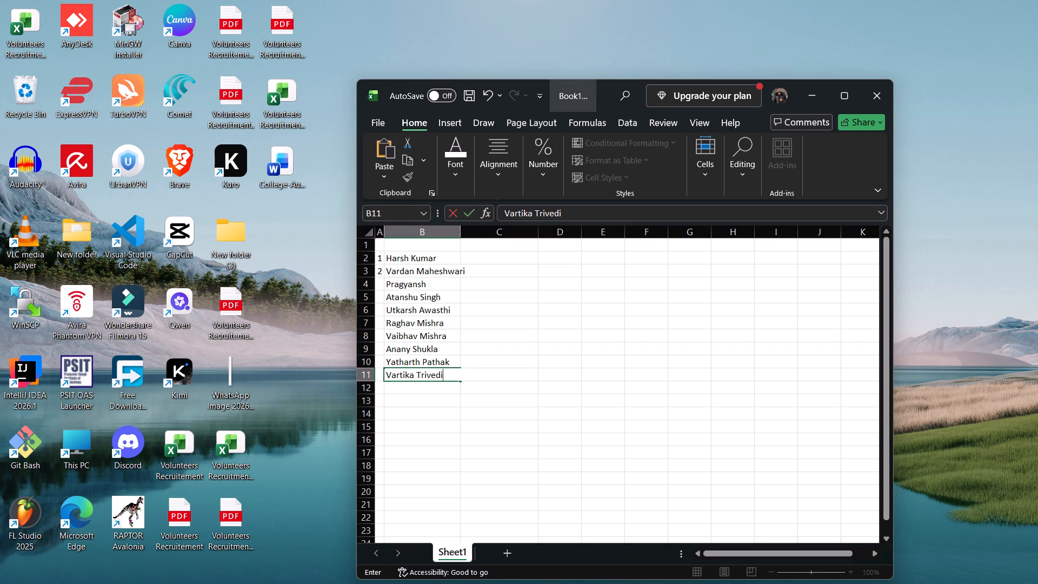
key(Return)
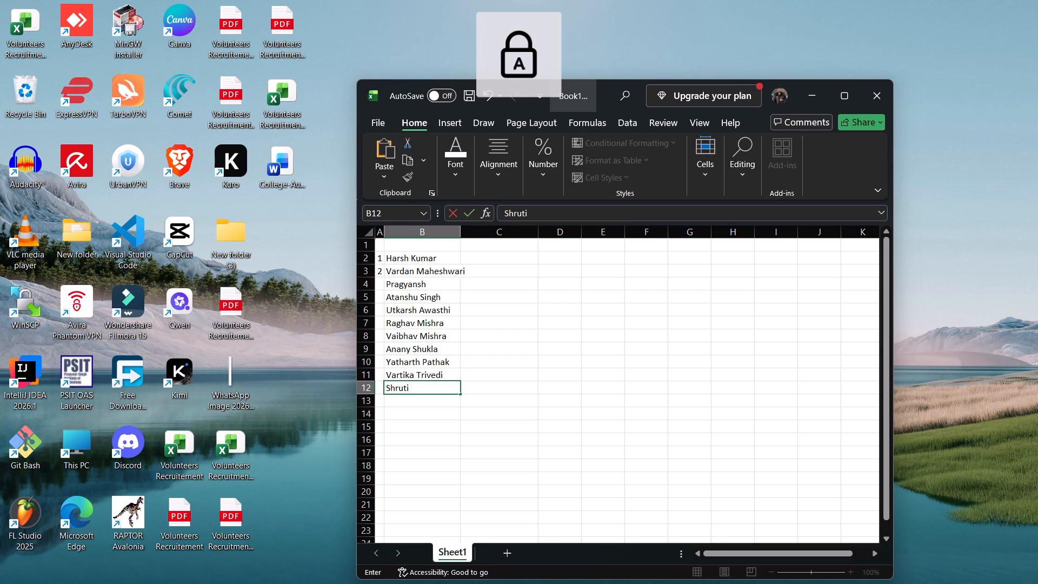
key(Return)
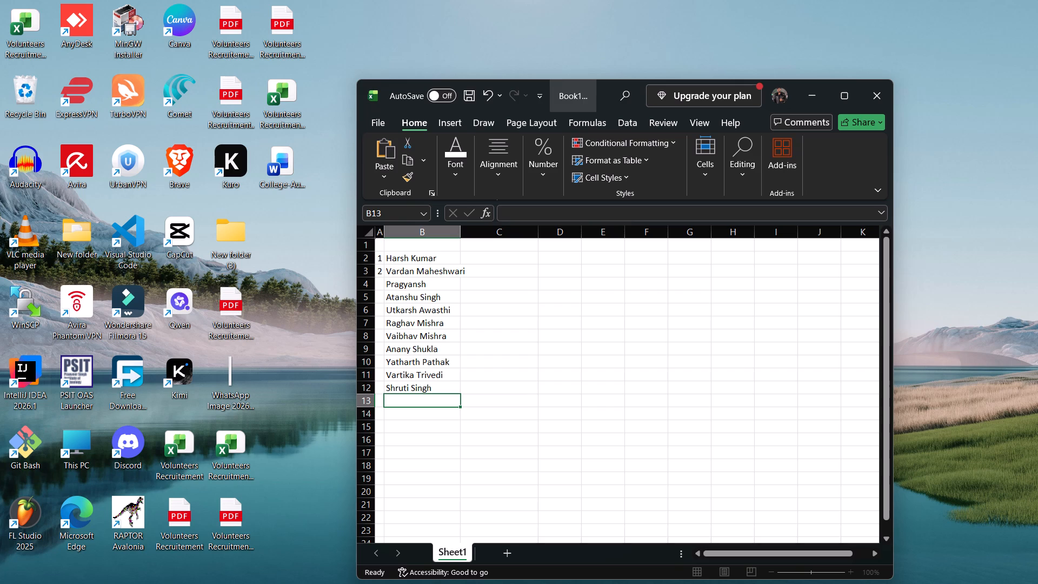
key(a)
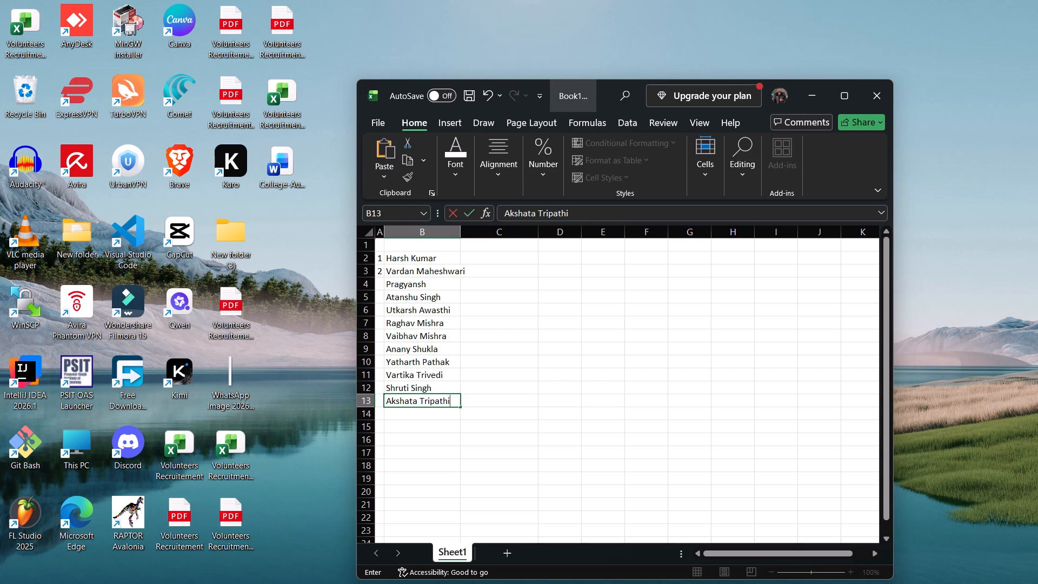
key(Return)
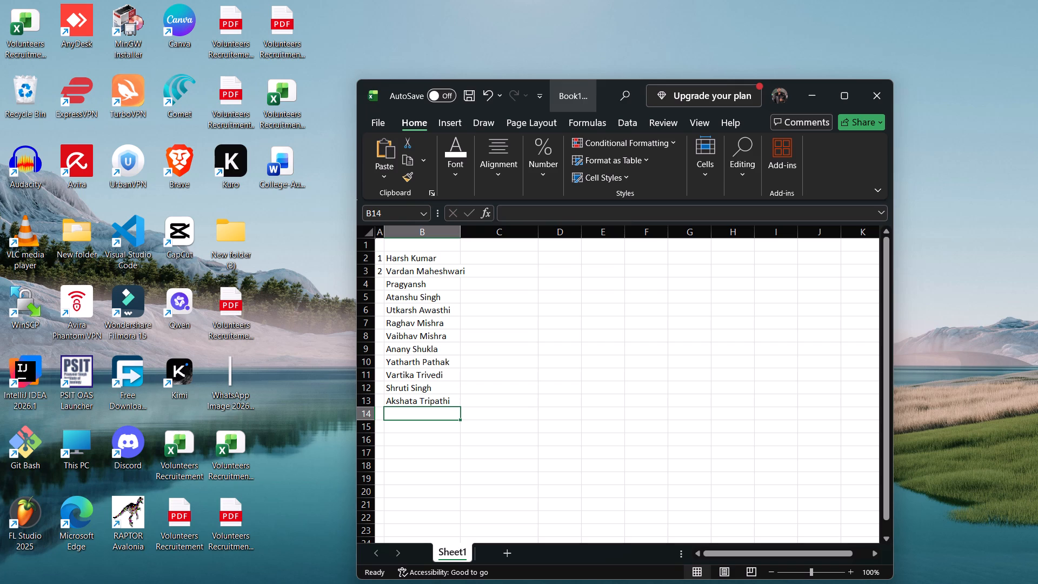
Enter the thirteenth and fourteenth volunteers' full names in cells B14 and B15 of the name list.
click(421, 414)
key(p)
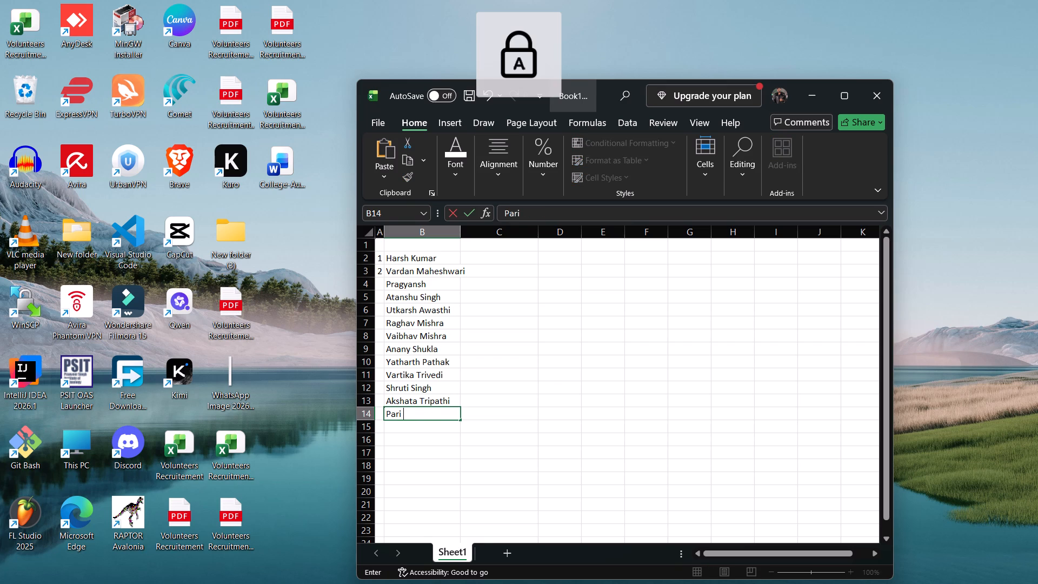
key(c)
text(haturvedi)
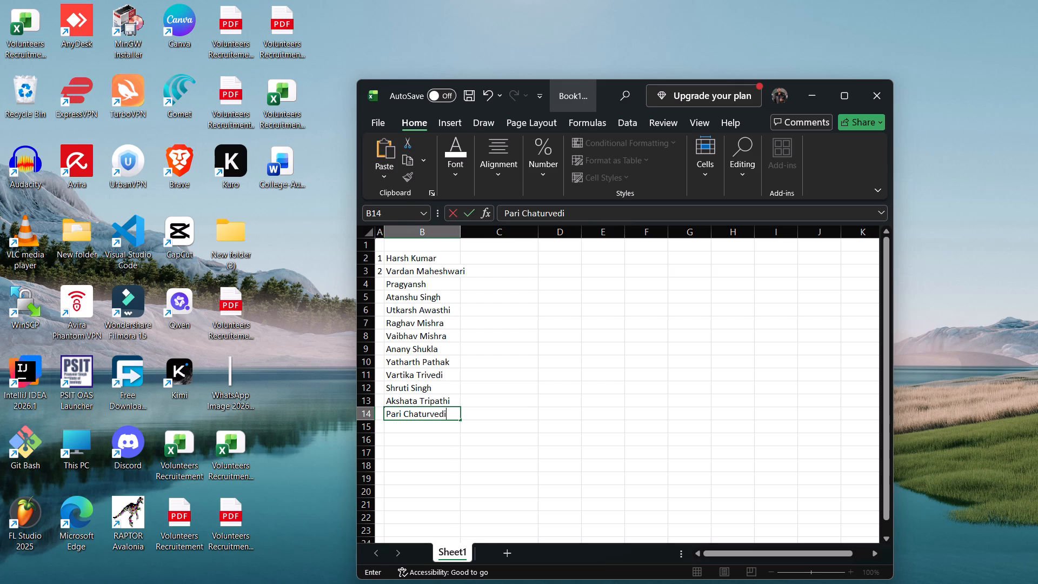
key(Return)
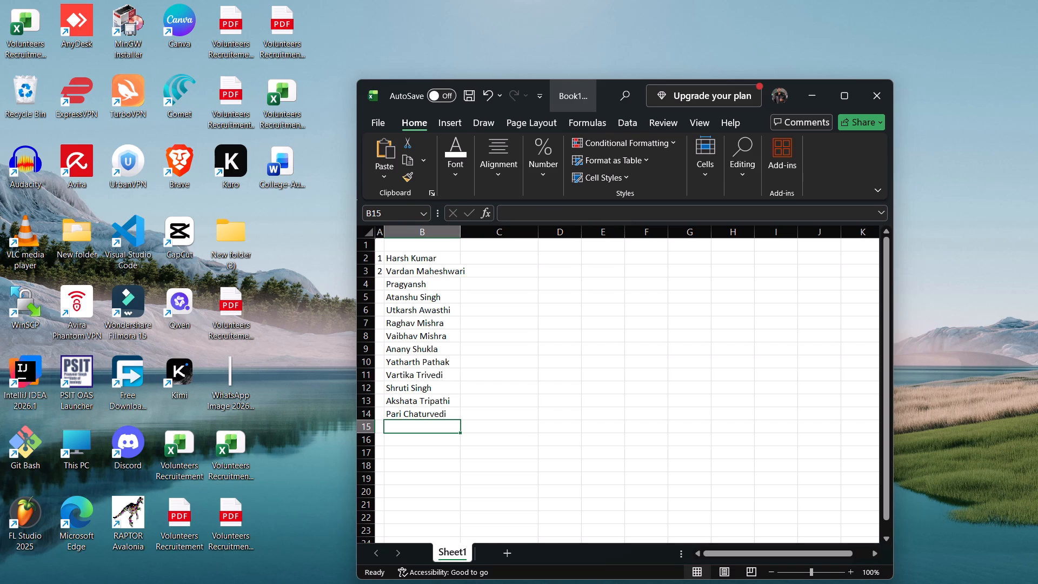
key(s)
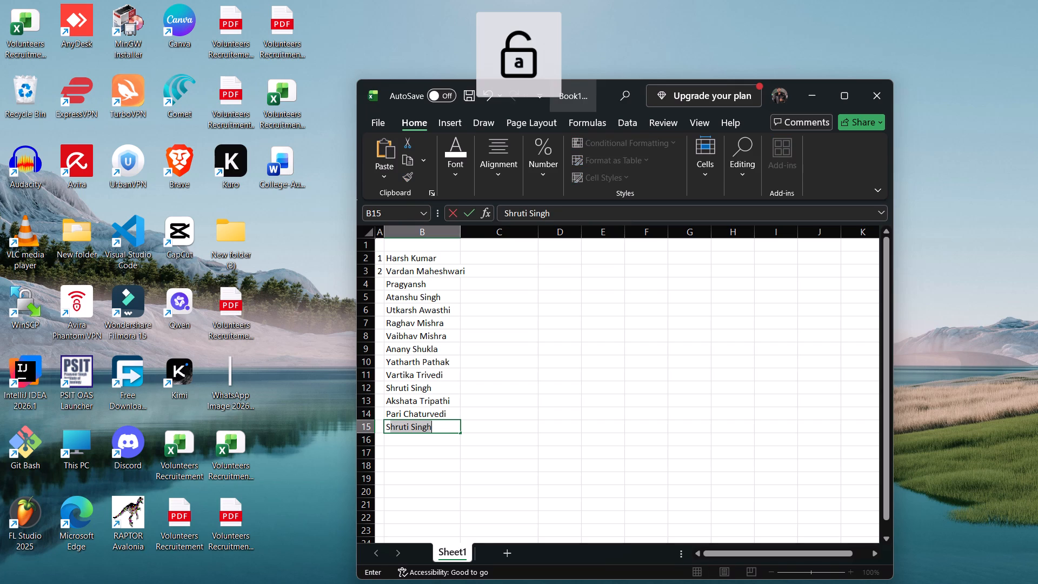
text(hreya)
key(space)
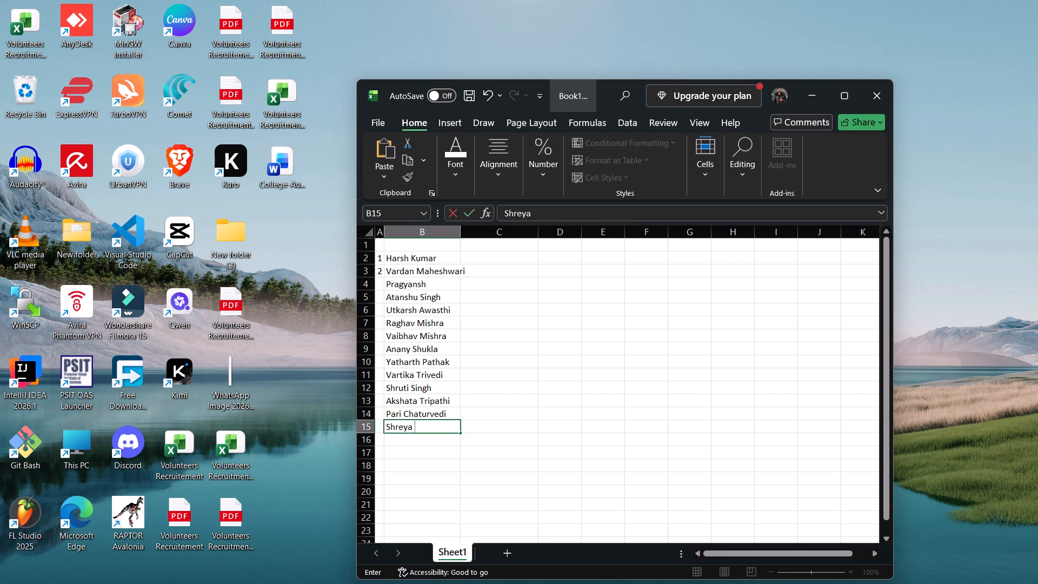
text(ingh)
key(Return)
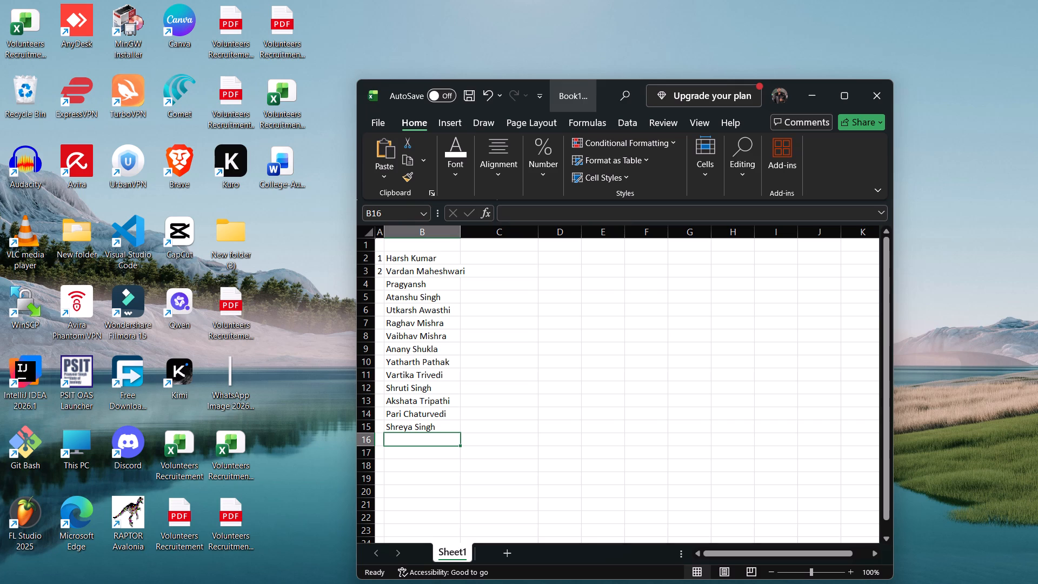
Enter the fifteenth and sixteenth volunteers' full names in cells B16 and B17 of the name list.
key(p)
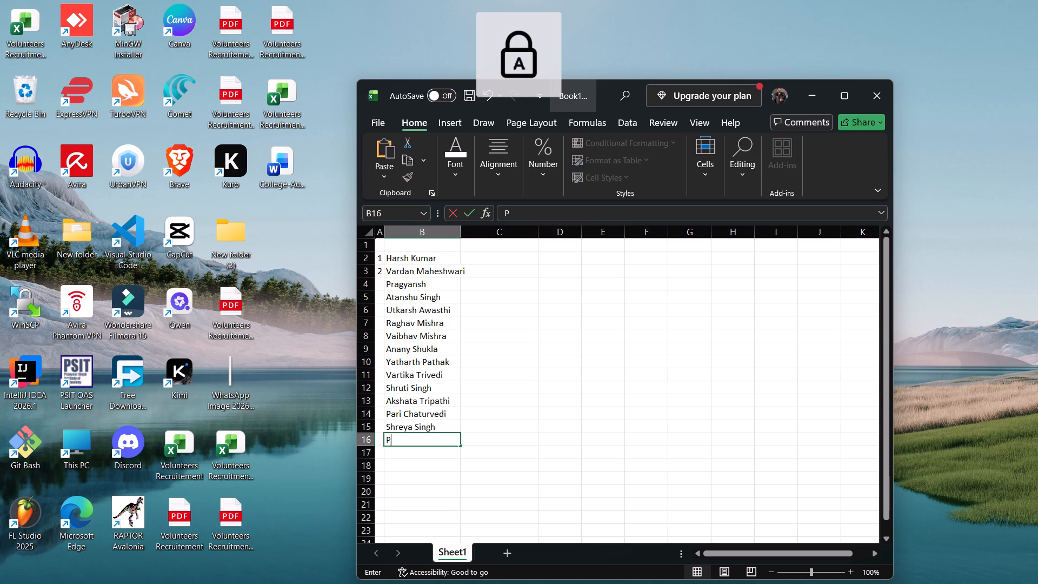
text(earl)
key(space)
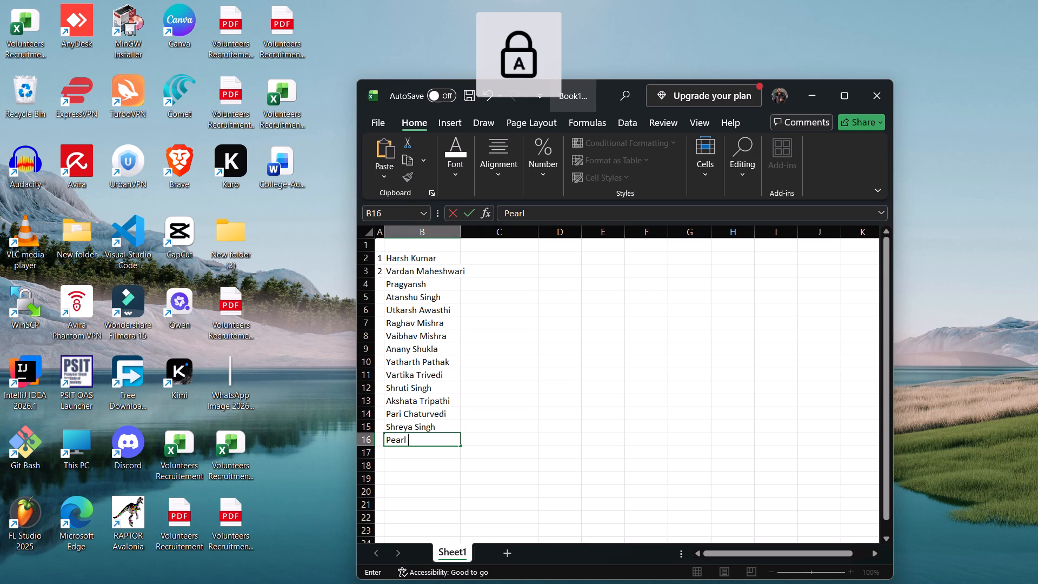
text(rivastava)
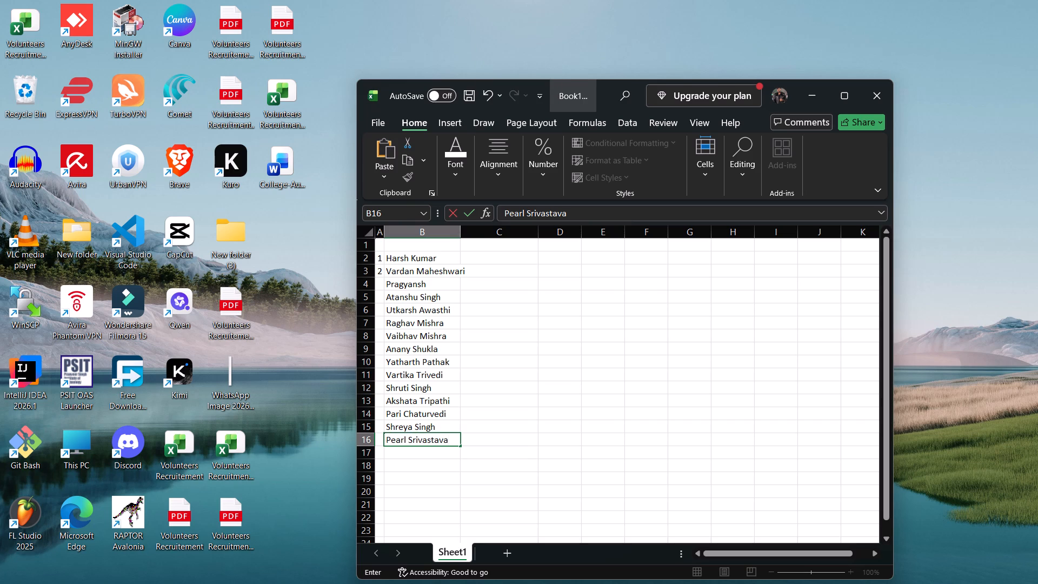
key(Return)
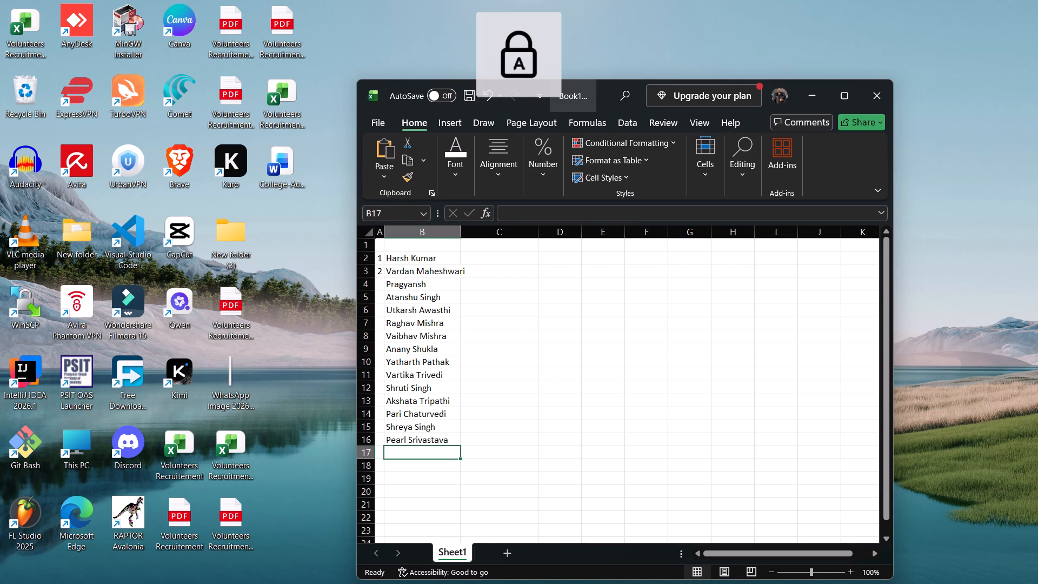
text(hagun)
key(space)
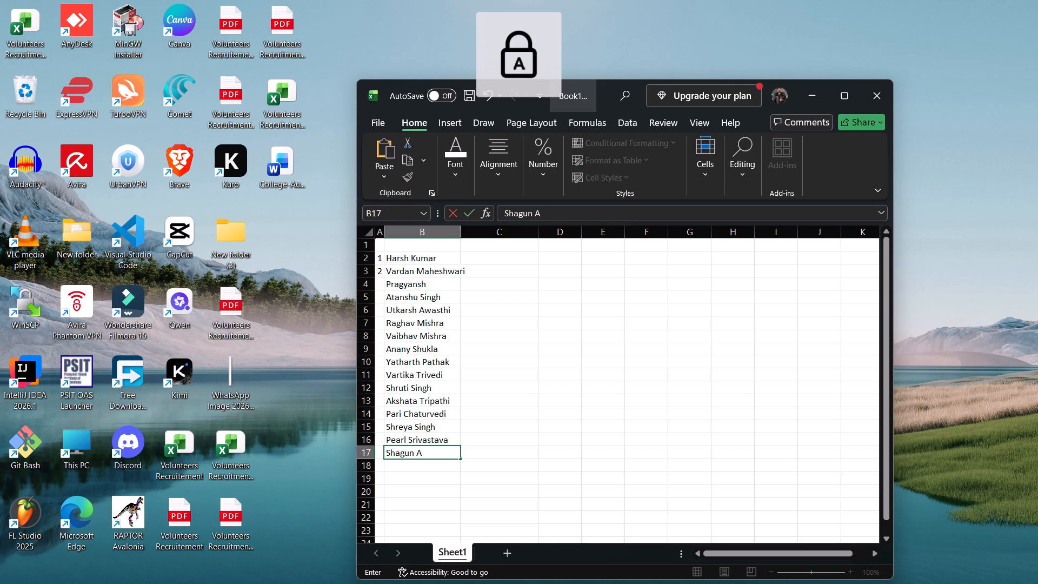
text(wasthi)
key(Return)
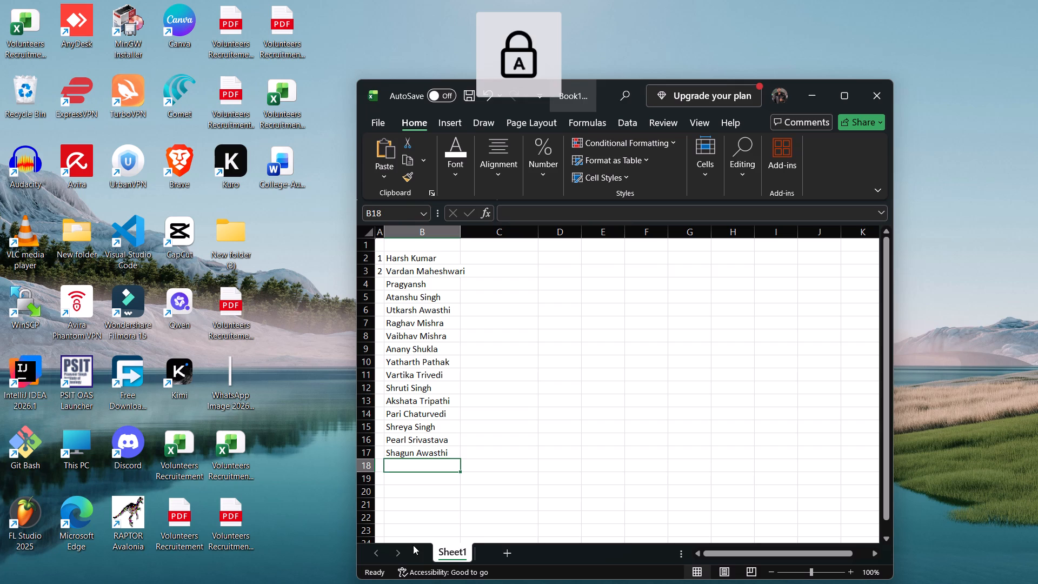
Enter the seventeenth and eighteenth volunteers' full names in cells B18 and B19 of the name list.
click(403, 463)
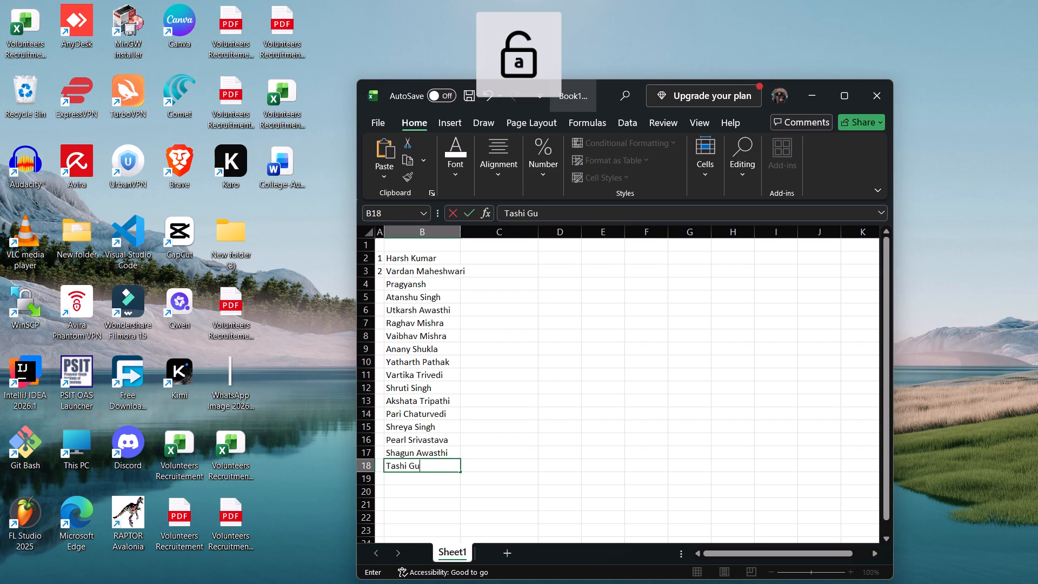
key(Return)
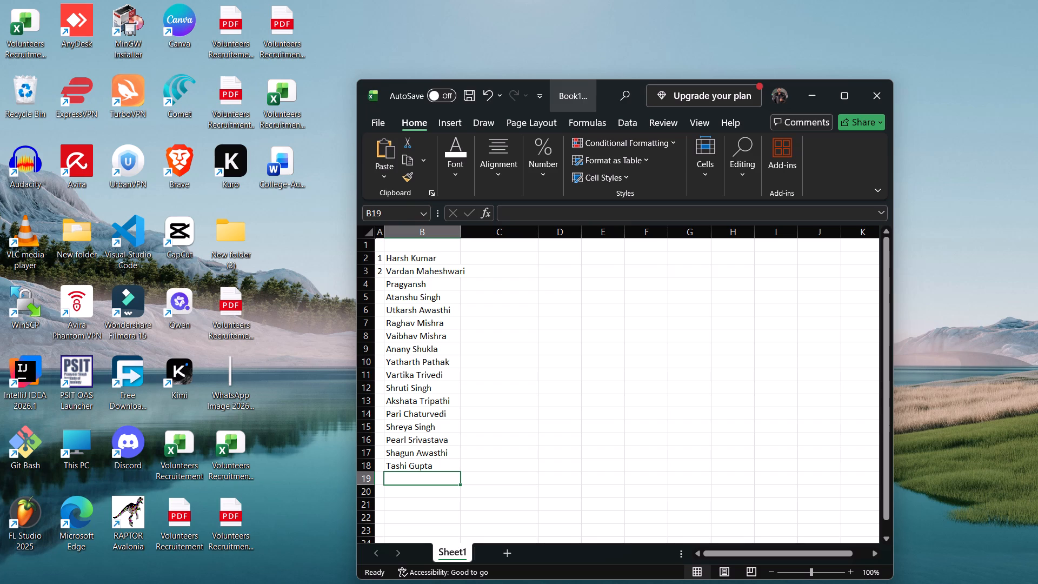
click(417, 480)
click(398, 481)
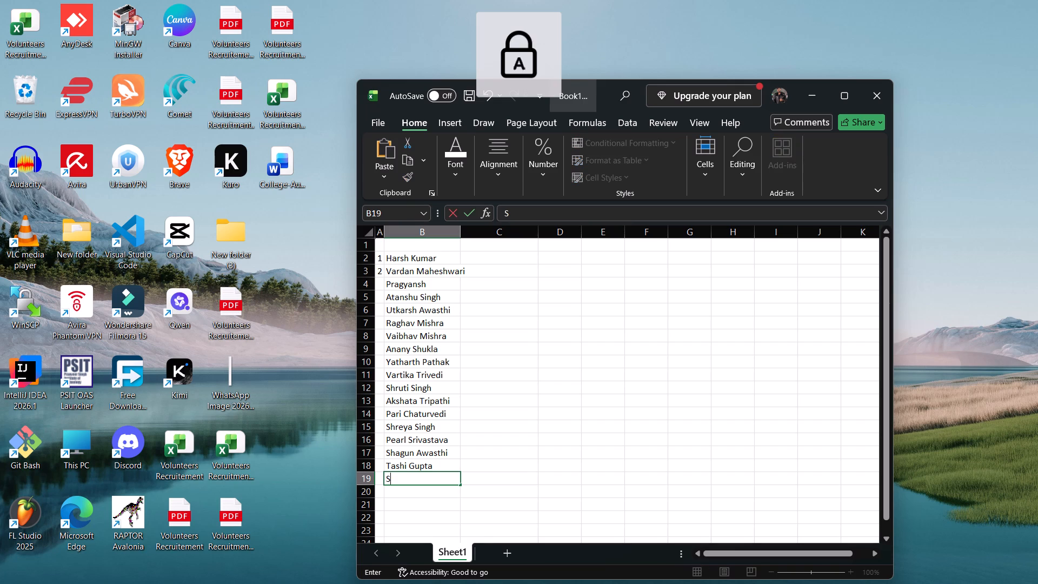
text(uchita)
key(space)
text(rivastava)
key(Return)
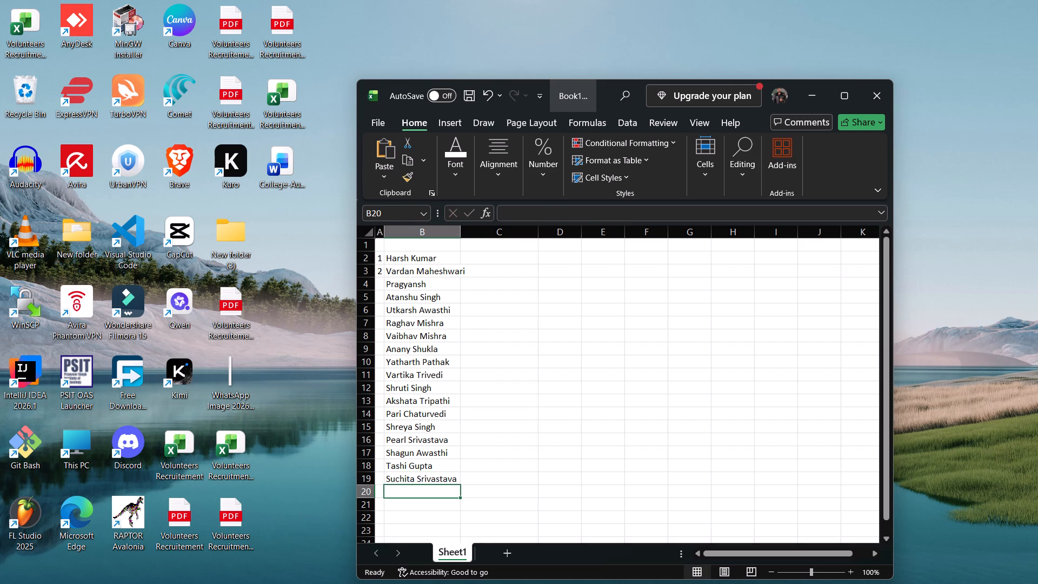
Enter the nineteenth and twentieth volunteers' full names in cells B20 and B21 of the name list.
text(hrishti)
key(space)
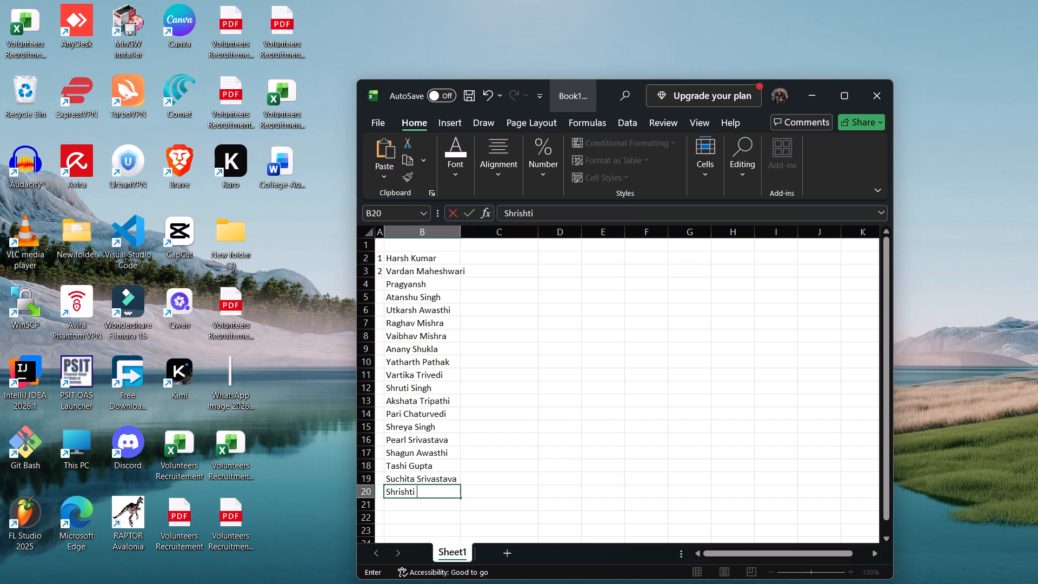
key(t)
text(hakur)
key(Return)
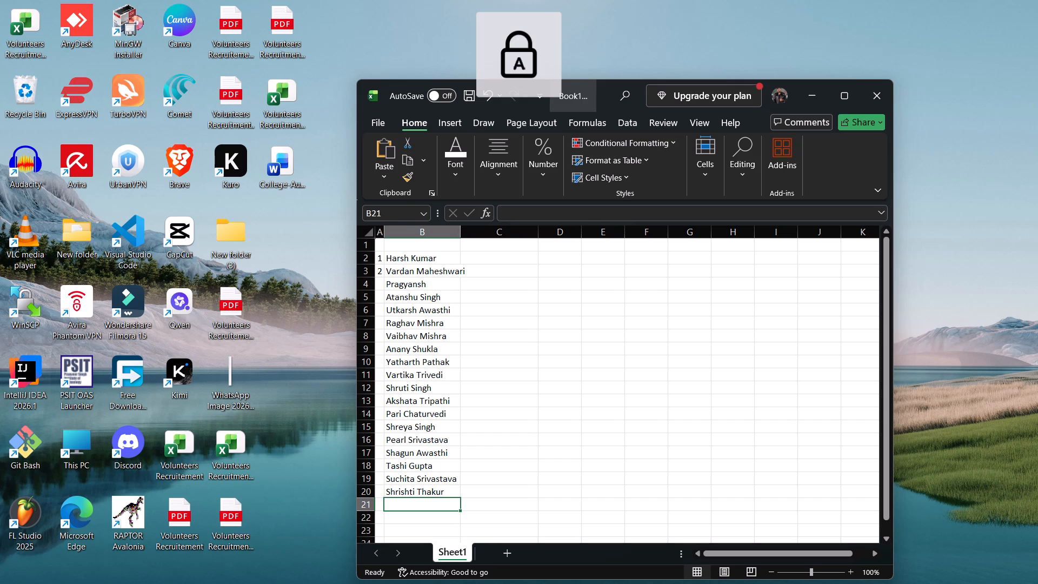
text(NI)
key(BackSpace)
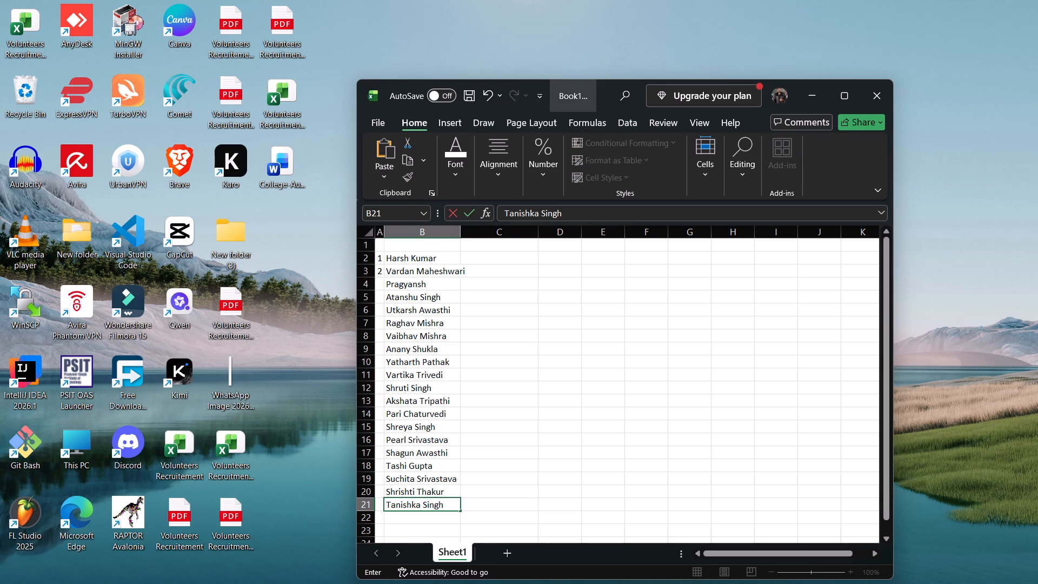
Enter serial numbers 3 to 9 in cells A4 to A10, beside the matching volunteer names.
scroll(398, 481, up, 1)
click(377, 283)
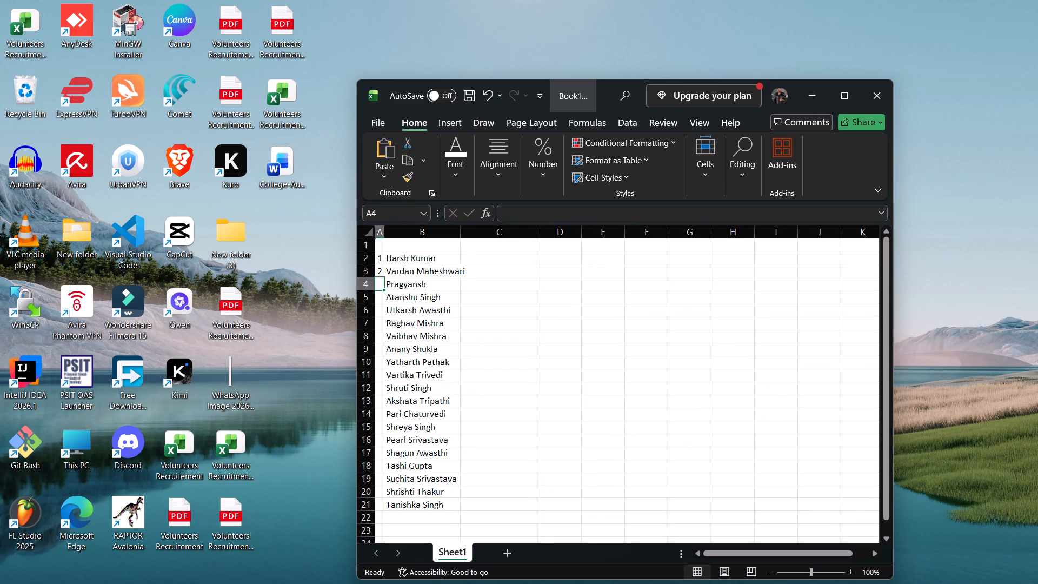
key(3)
key(Down)
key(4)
key(Down)
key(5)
key(Down)
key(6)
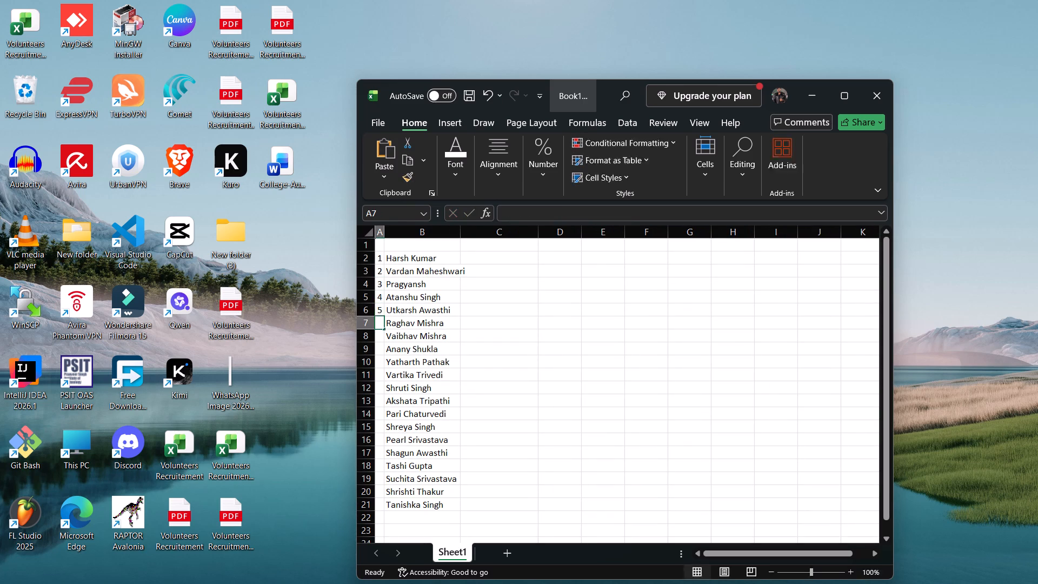
key(Down)
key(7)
key(Down)
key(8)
key(Down)
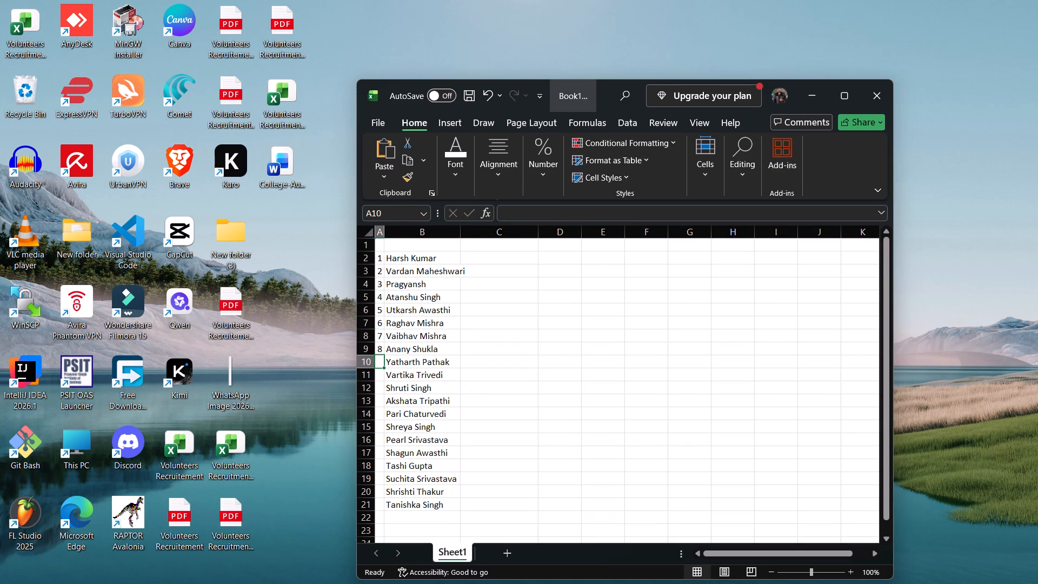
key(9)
key(Down)
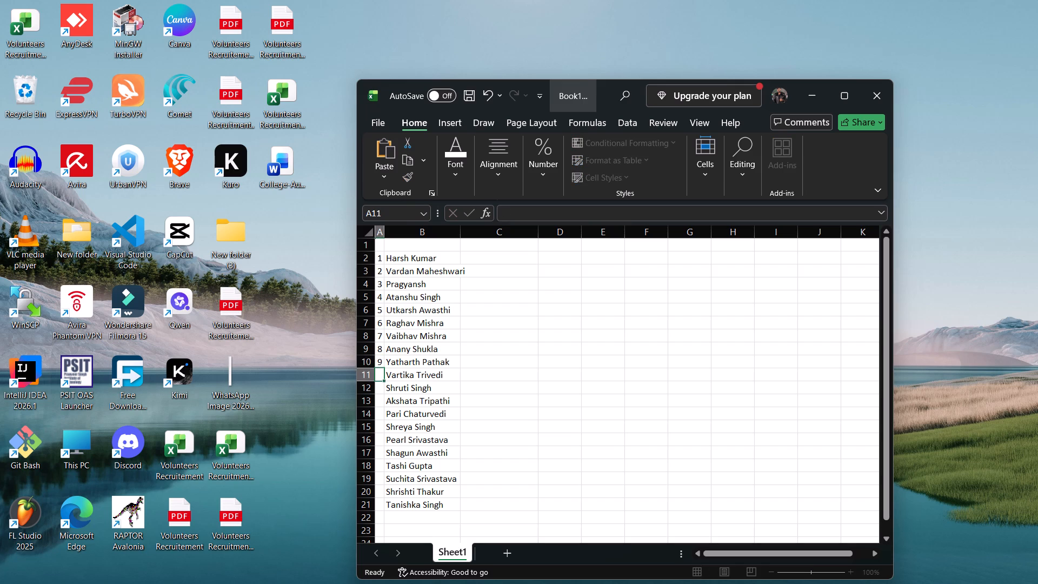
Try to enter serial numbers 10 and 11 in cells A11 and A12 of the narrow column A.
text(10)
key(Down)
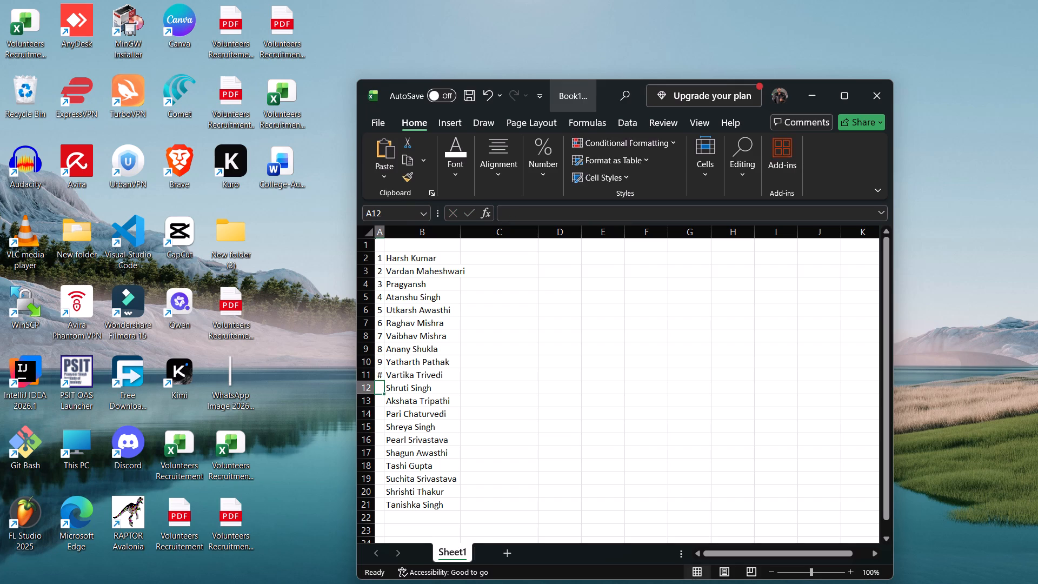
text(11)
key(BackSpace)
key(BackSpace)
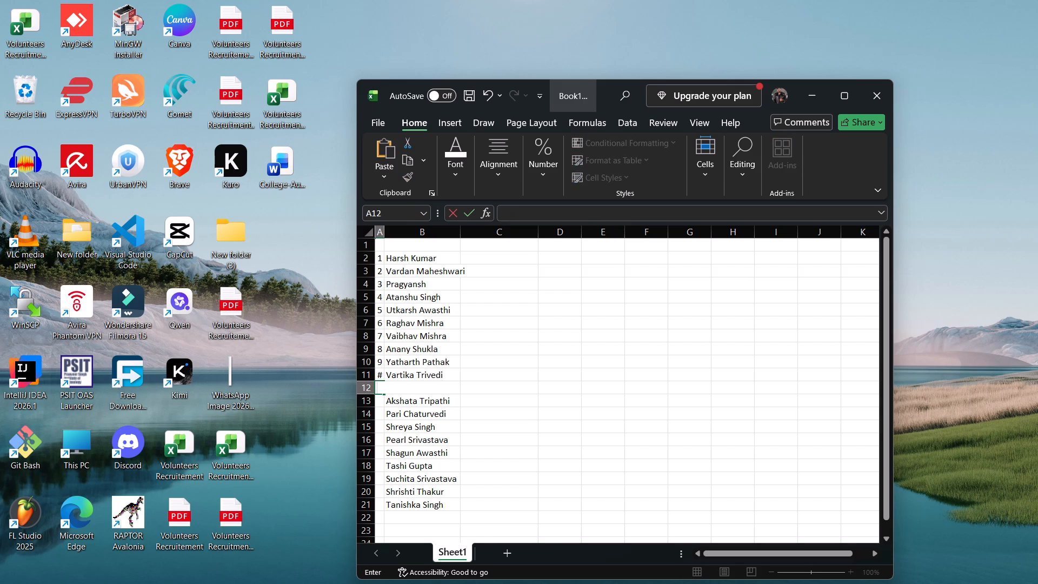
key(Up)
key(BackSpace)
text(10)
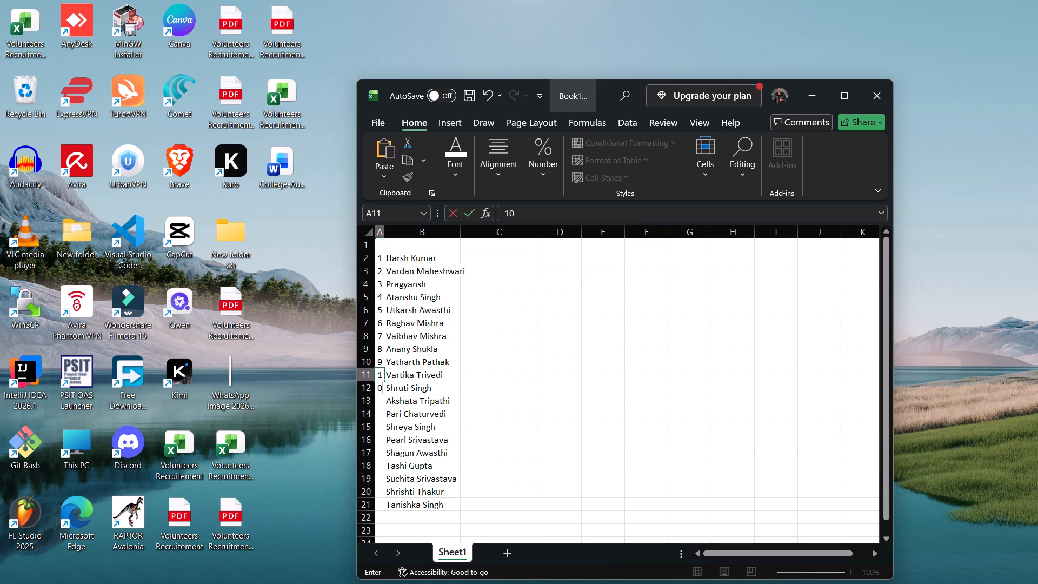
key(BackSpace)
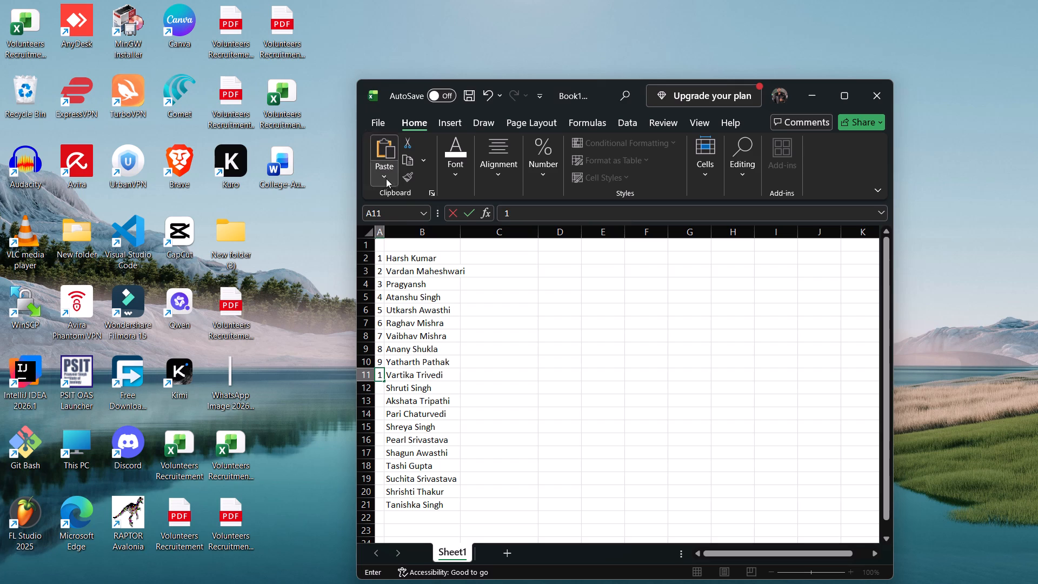
Widen column A slightly so that it has room for two-digit serial numbers.
click(383, 235)
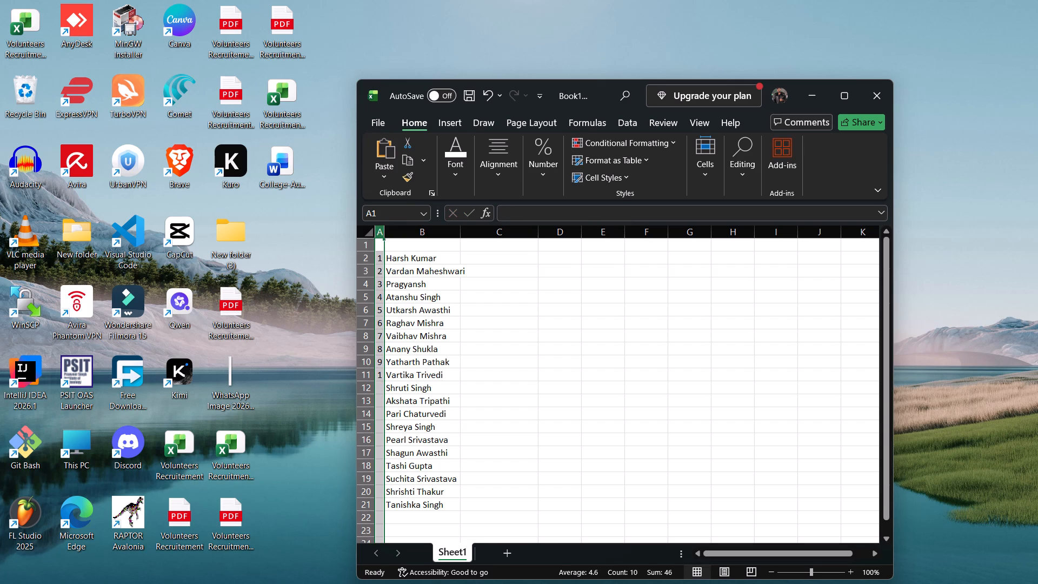
drag(383, 232, 389, 232)
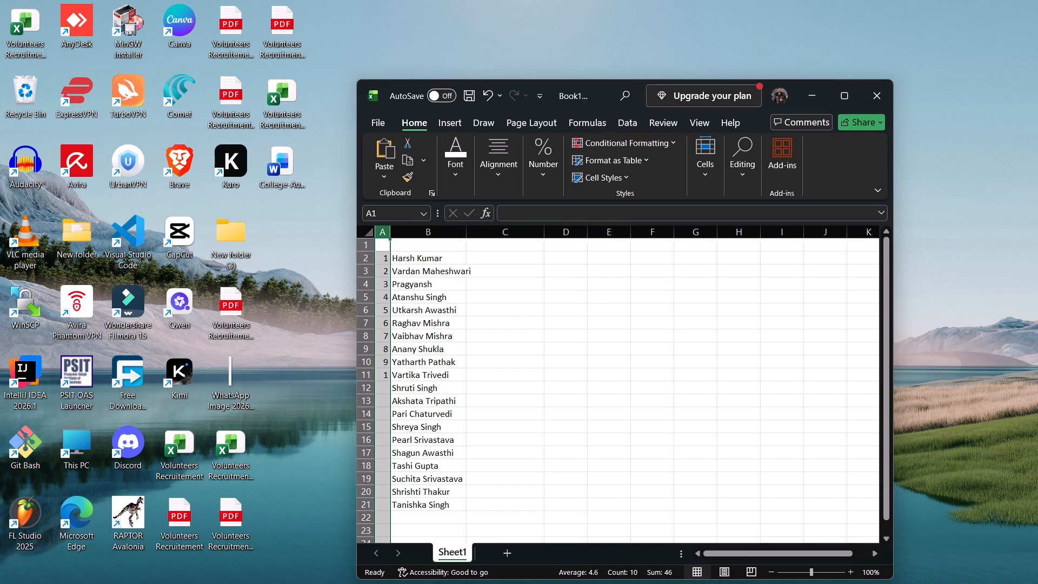
Set cell A11 to 10 and continue the serial numbers from 11 to 15 in cells A12 to A16.
click(387, 373)
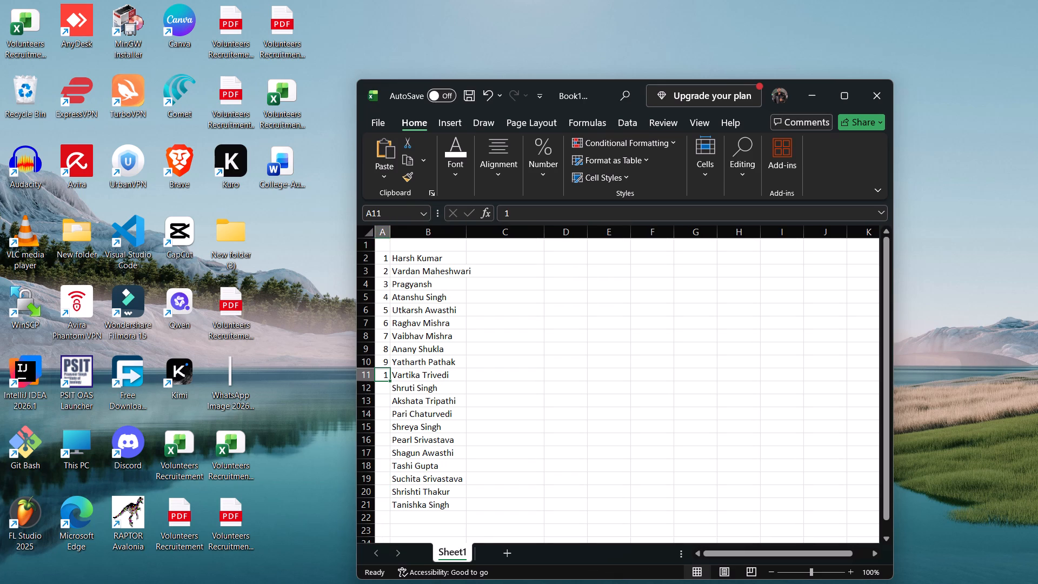
click(522, 212)
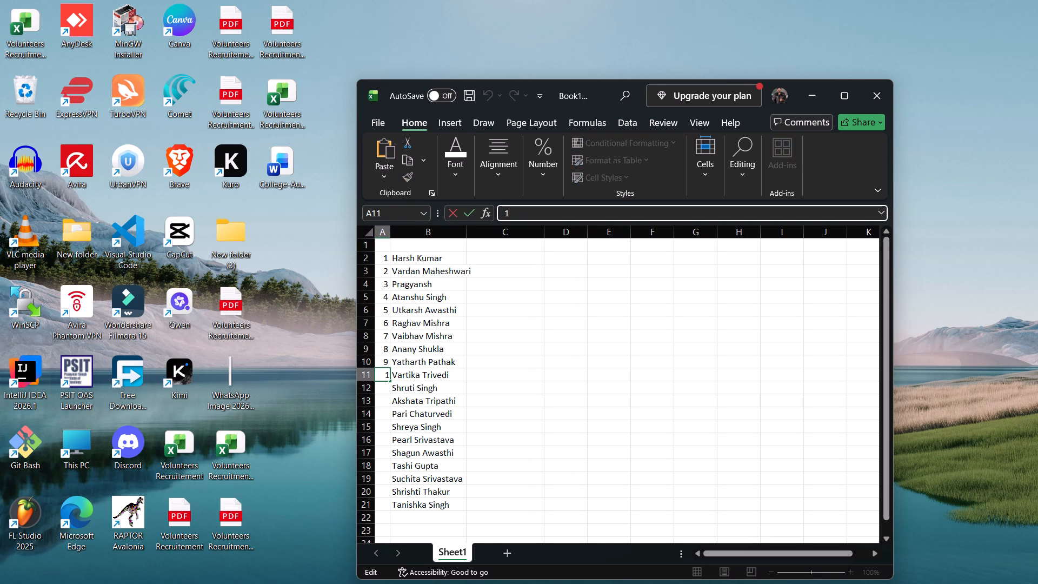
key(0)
key(Return)
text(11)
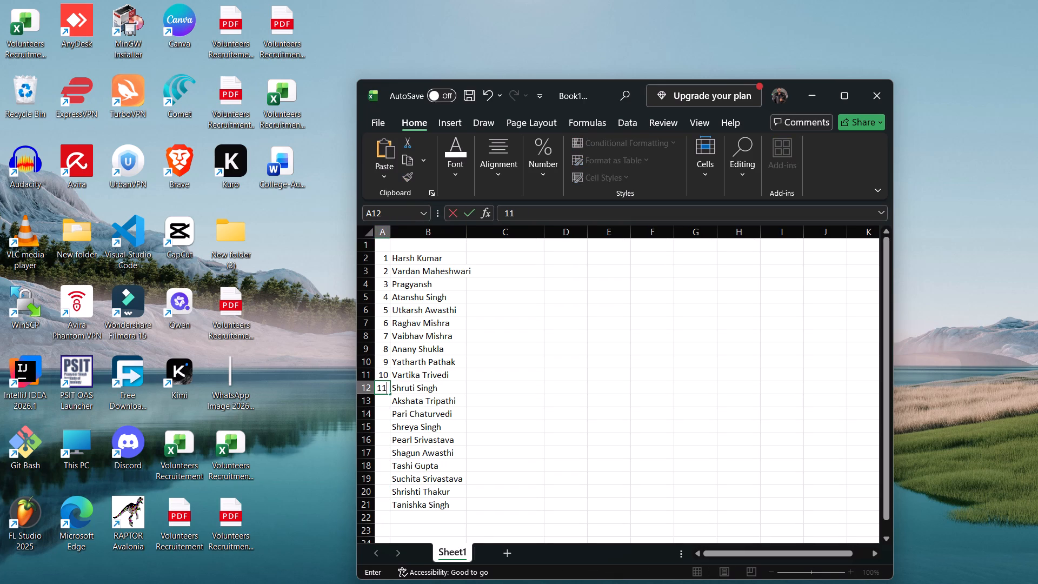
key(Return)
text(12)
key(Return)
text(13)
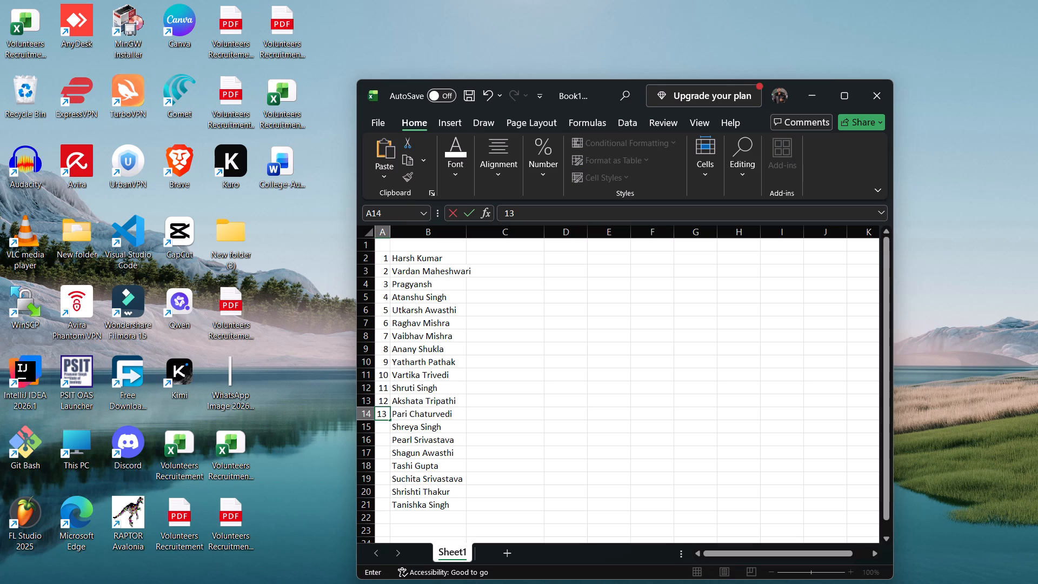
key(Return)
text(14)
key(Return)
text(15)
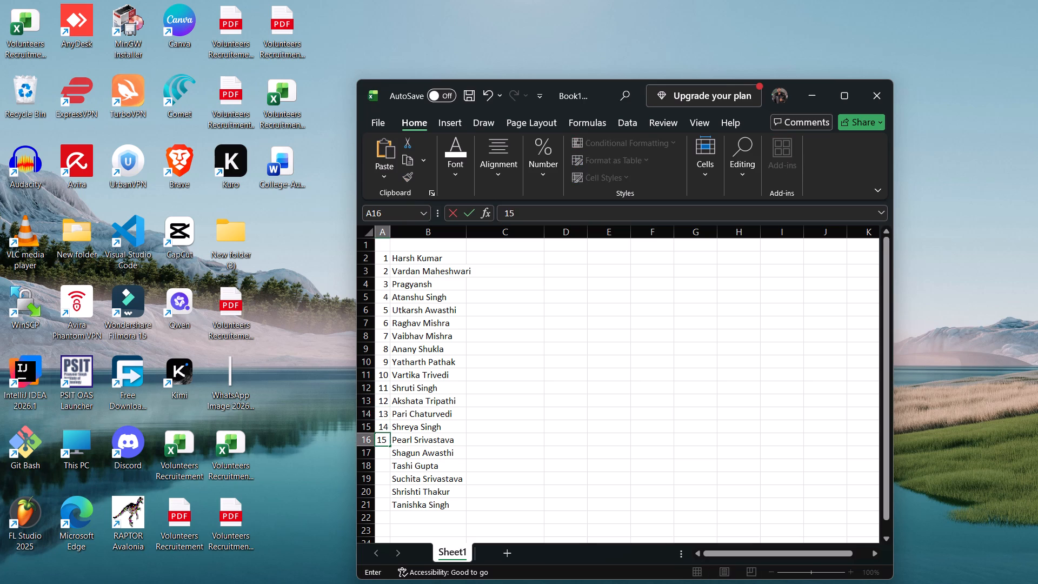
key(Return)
Enter serial numbers 16 to 20 in cells A17 to A21 to finish numbering the volunteers.
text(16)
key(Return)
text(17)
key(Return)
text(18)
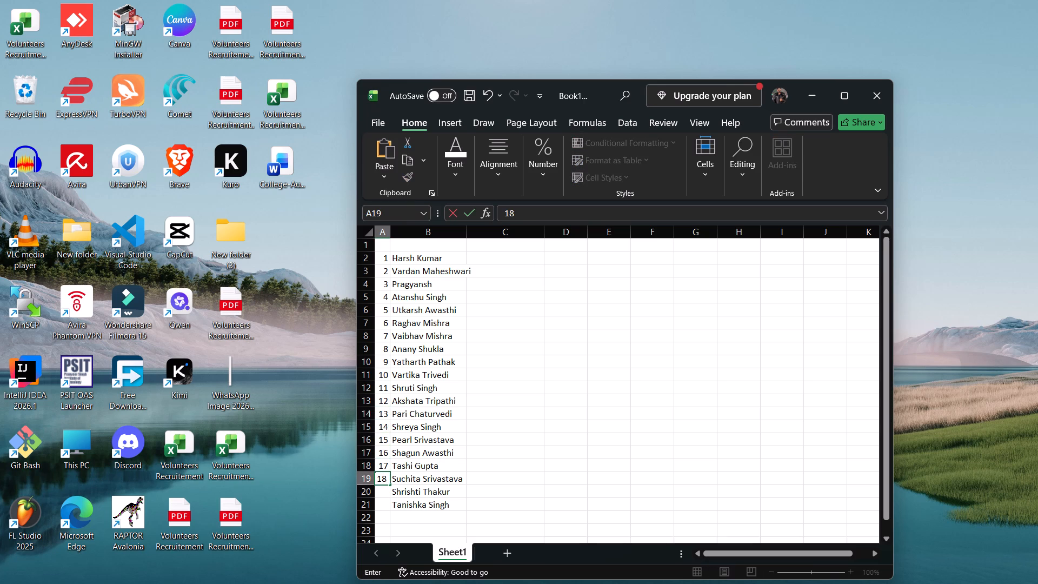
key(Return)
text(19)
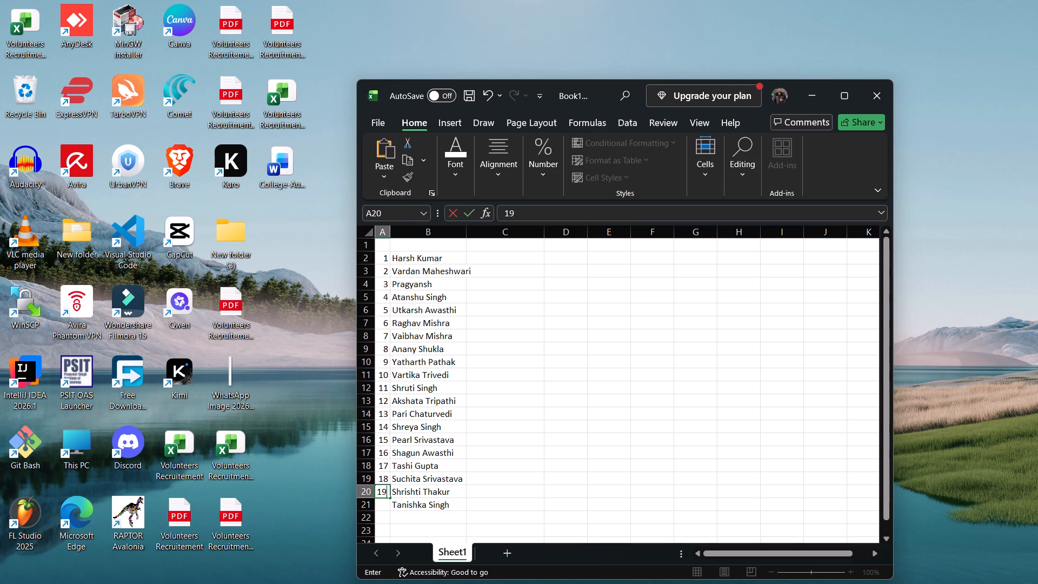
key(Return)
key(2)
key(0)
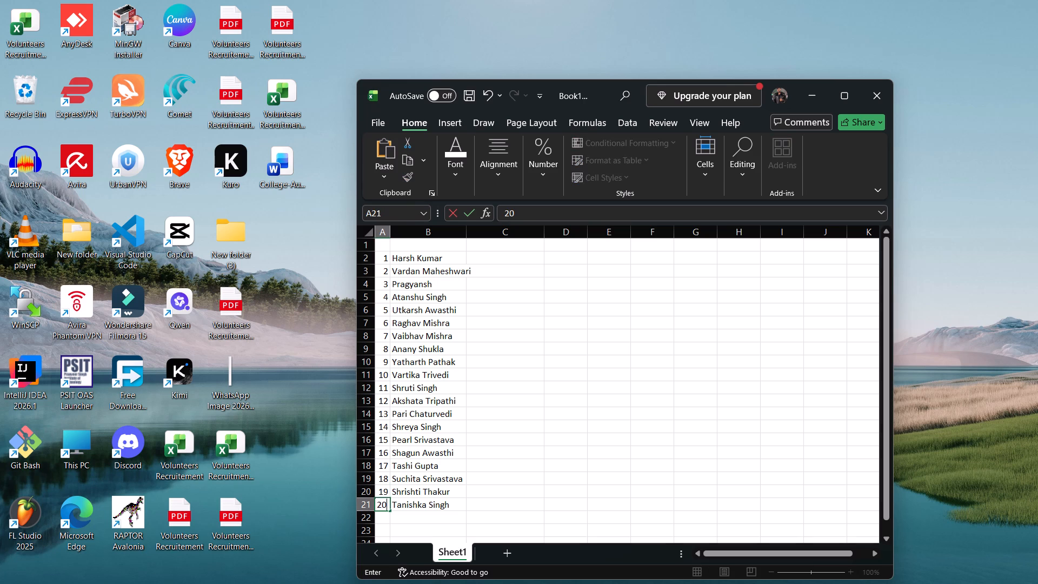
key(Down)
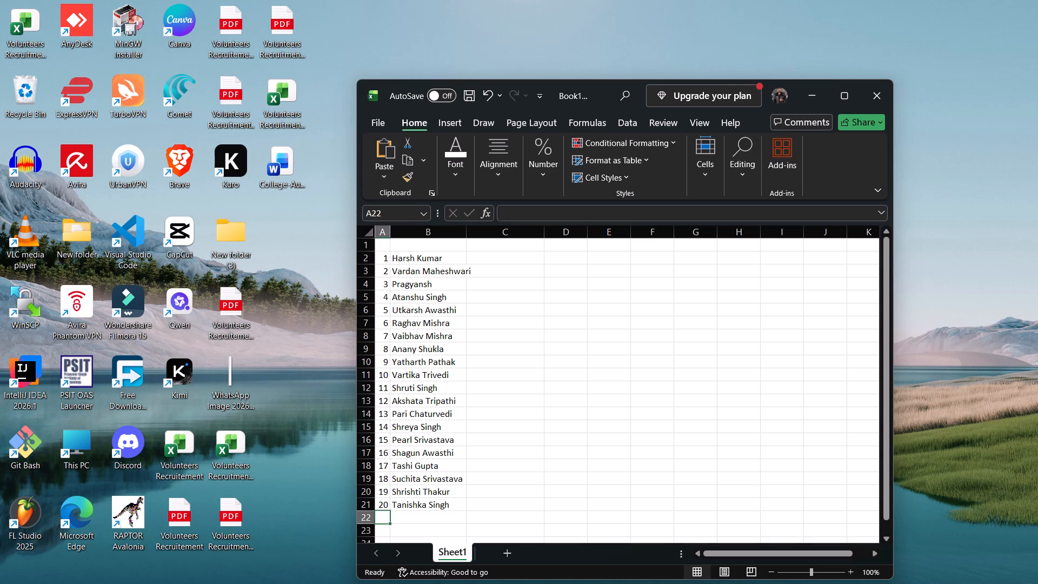
Widen column B enough to fit the longest volunteer name.
click(463, 229)
drag(467, 229, 481, 229)
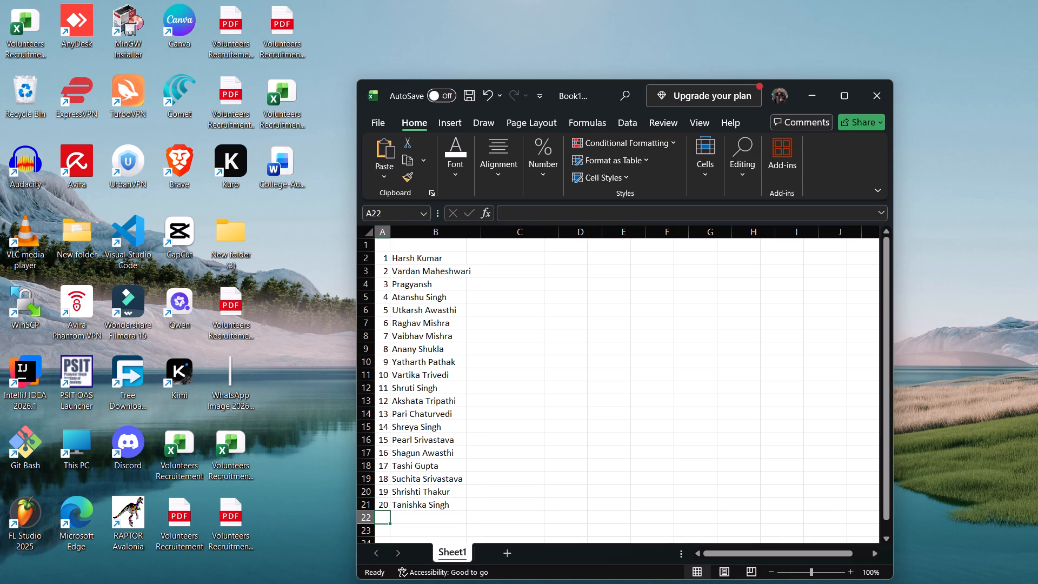
click(504, 320)
click(500, 399)
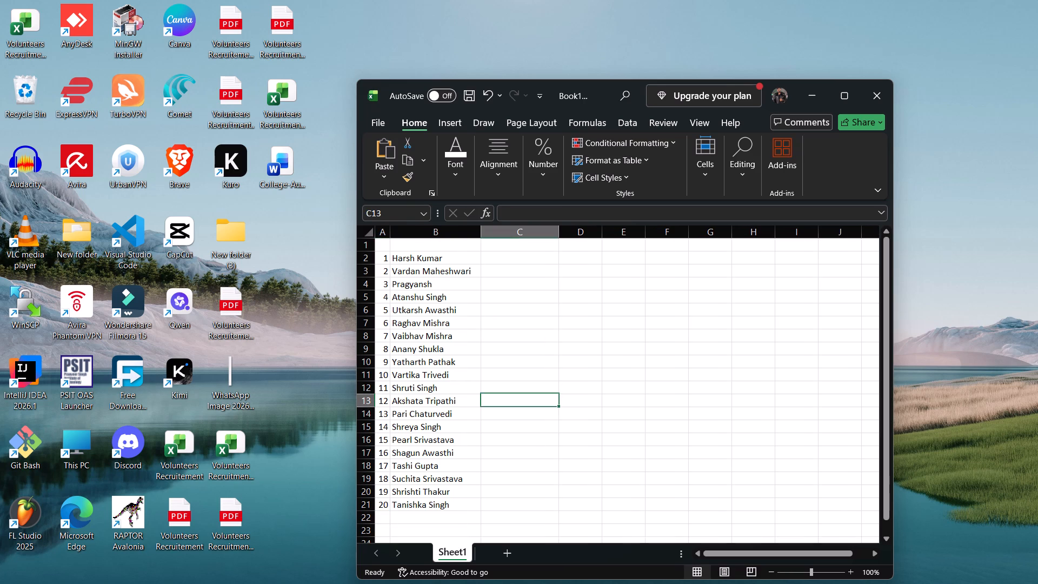
Delete the empty first row above the name list.
click(367, 245)
right_click(367, 245)
click(397, 400)
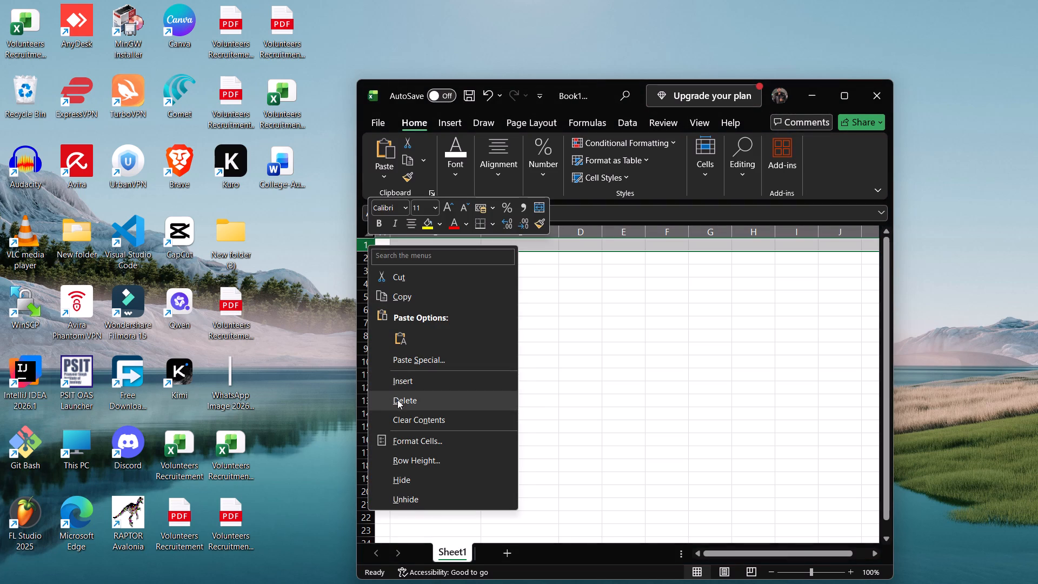
click(583, 335)
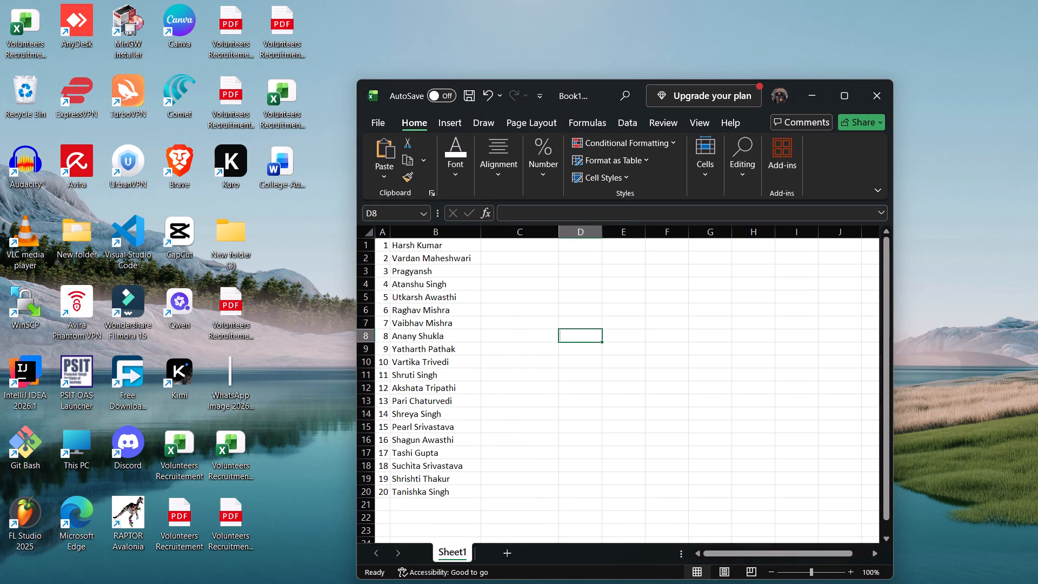
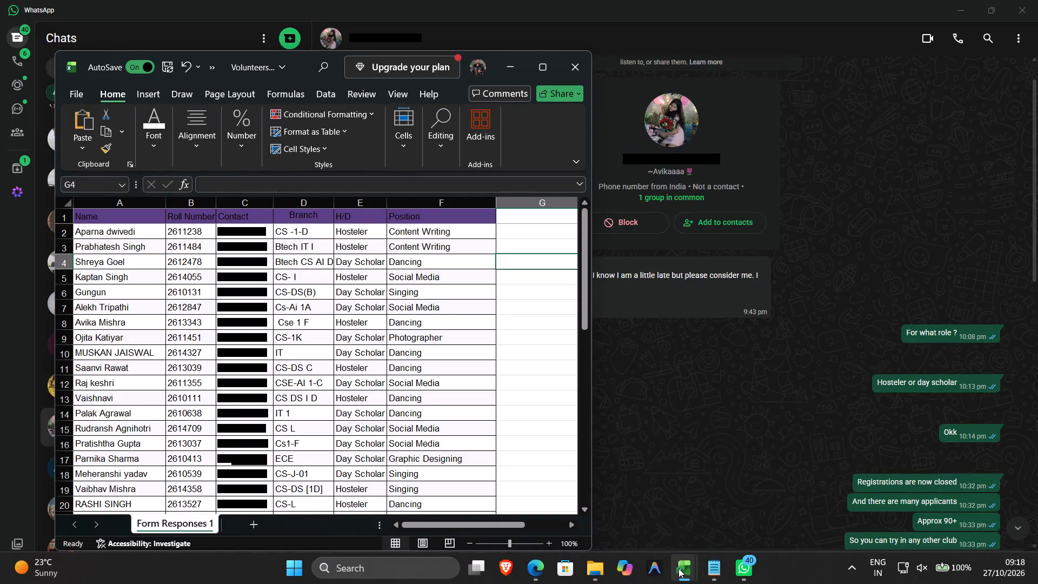
Switch to the Book1 workbook, paste the copied volunteer's name into cell B21, and enter serial number 21 in cell A21.
click(594, 507)
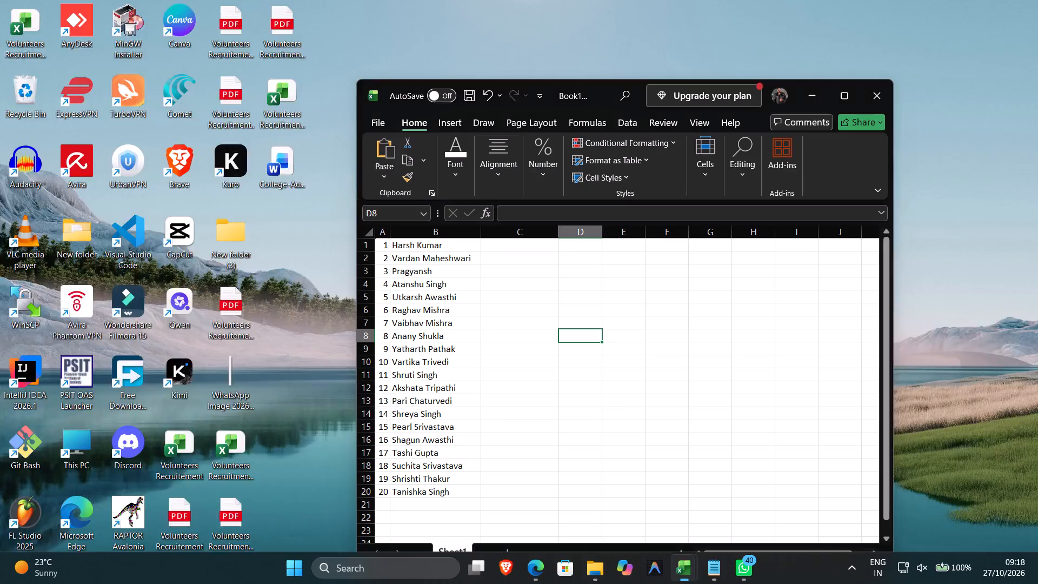
click(397, 503)
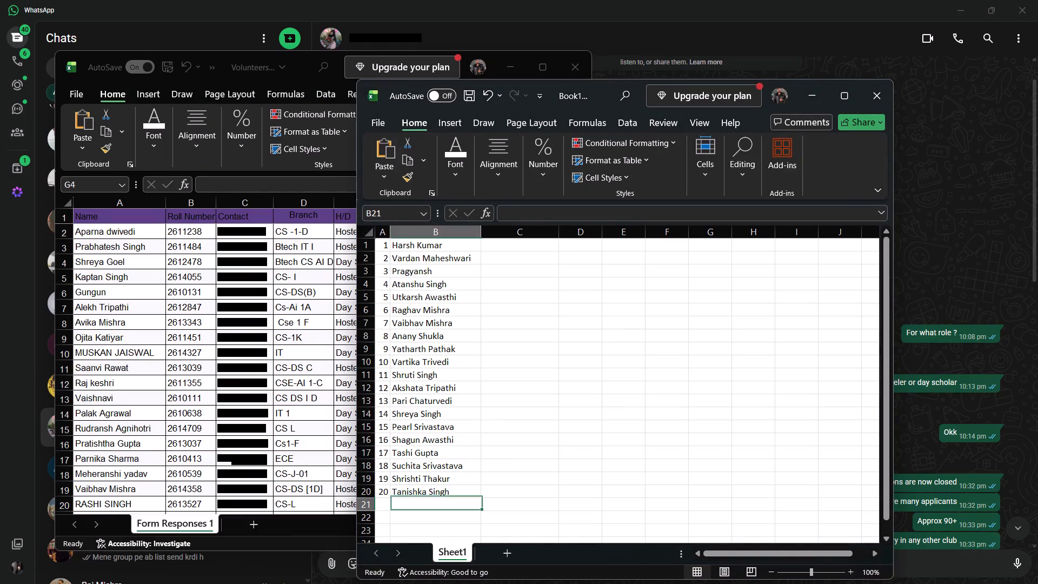
key(ctrl+v)
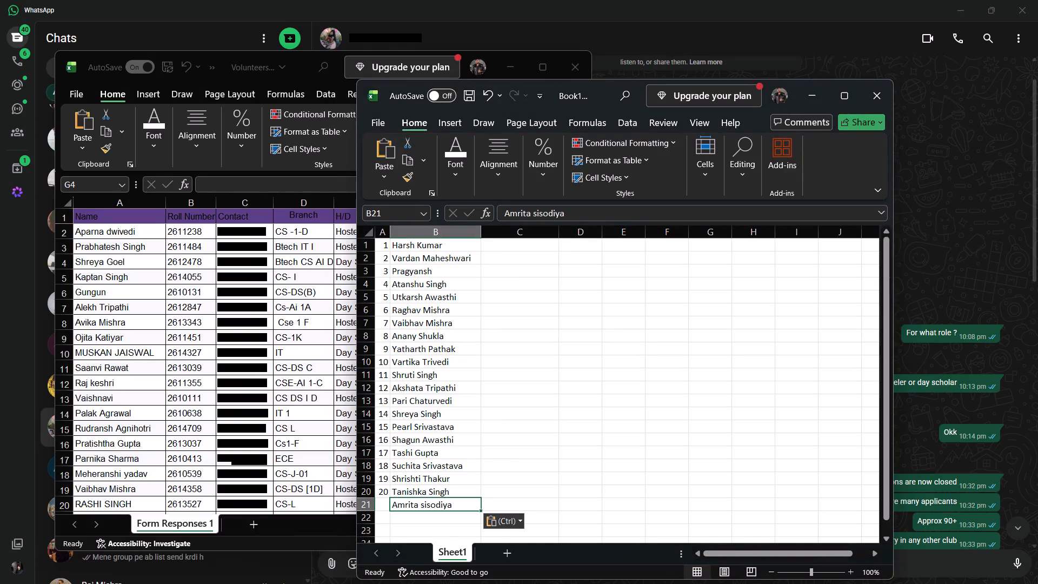
click(381, 506)
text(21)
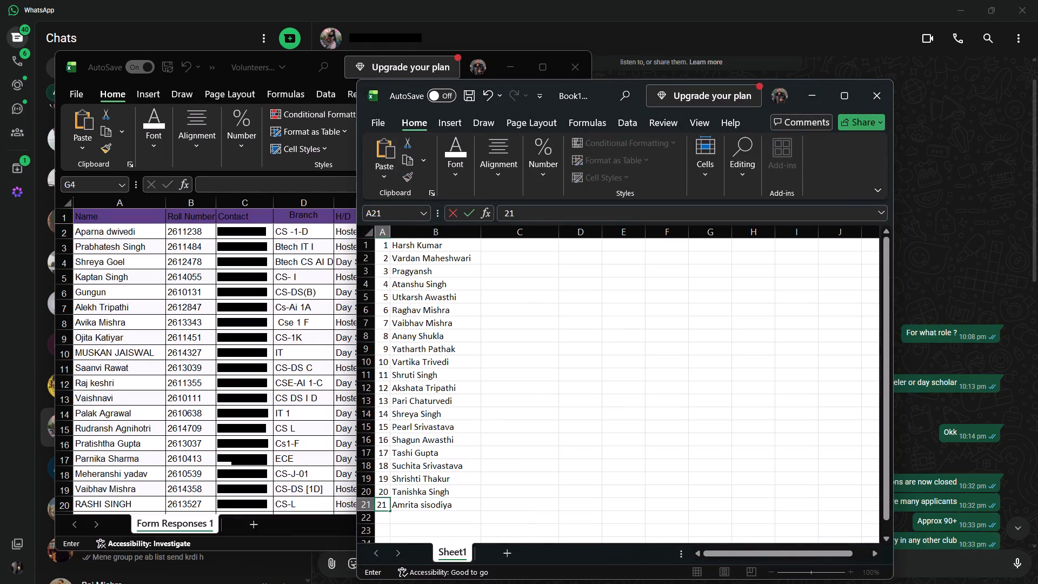
click(493, 503)
scroll(493, 503, up, 1)
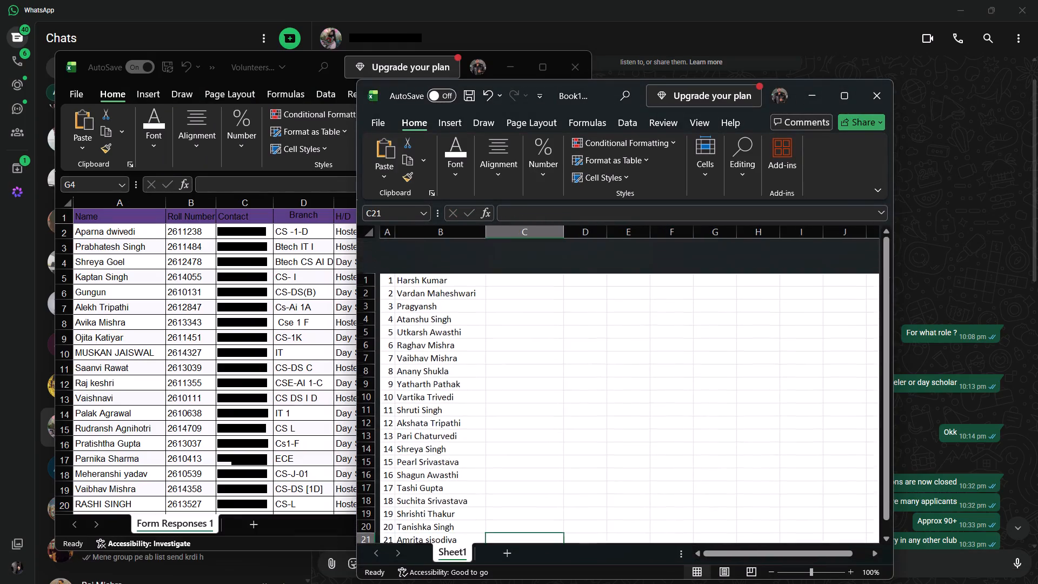
Maximize the Book1 window to view the full numbered name list.
click(849, 98)
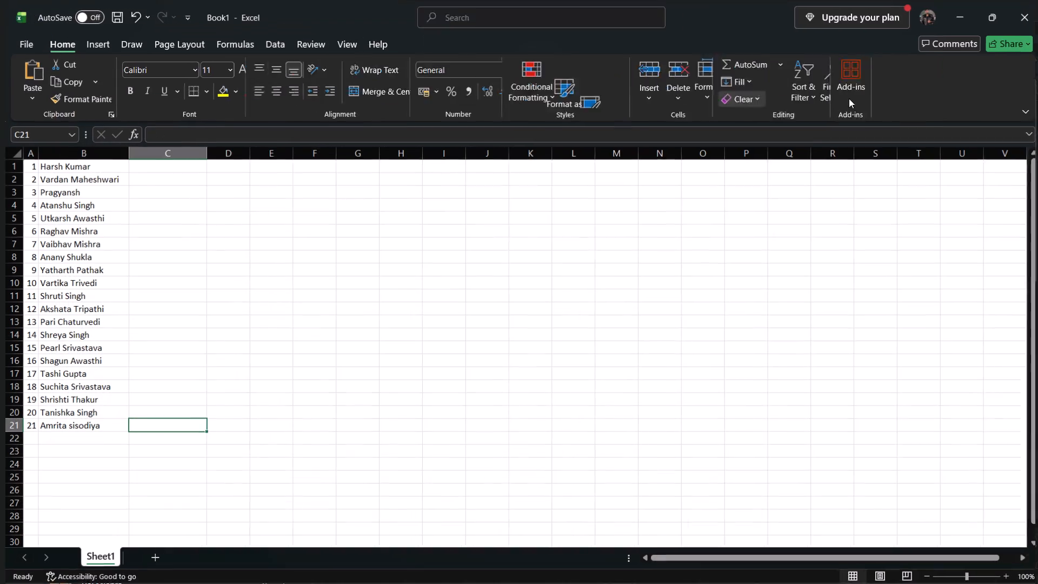
scroll(398, 248, up, 1)
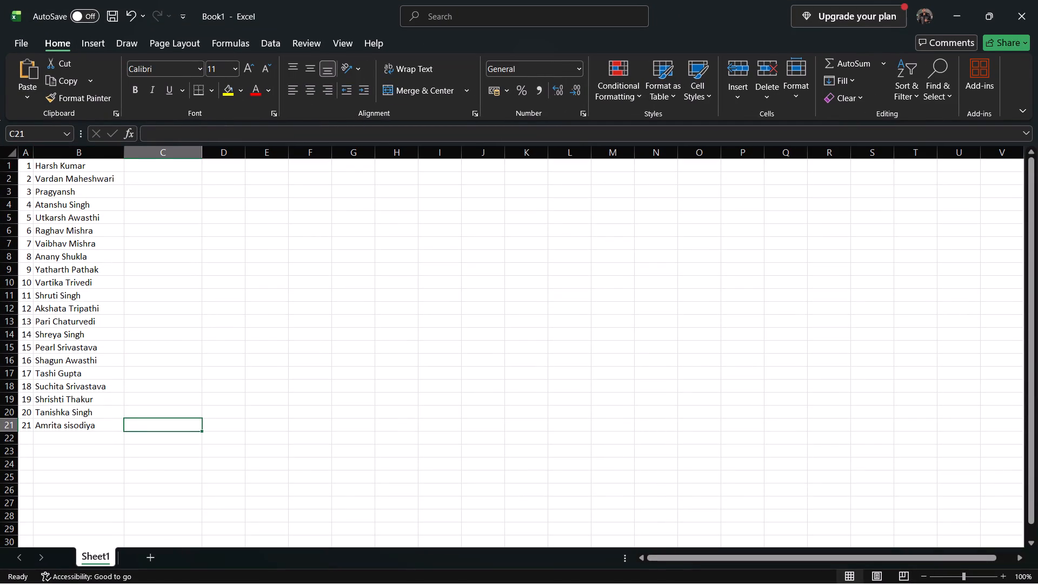
click(179, 237)
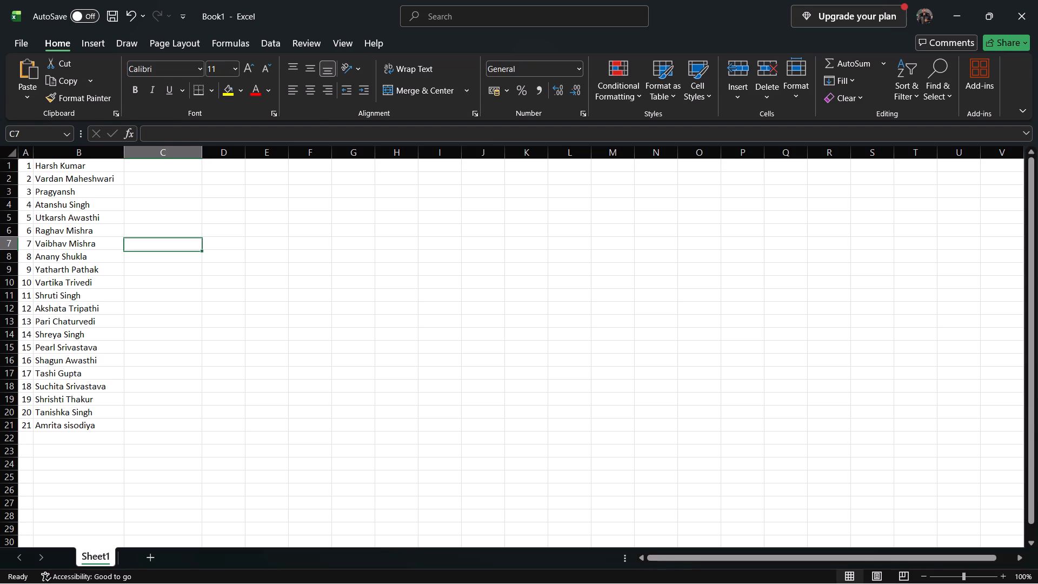
Add volunteer entry 22 in row 22, with serial number 22 in A22 and the first name Snigdha in B22.
click(28, 433)
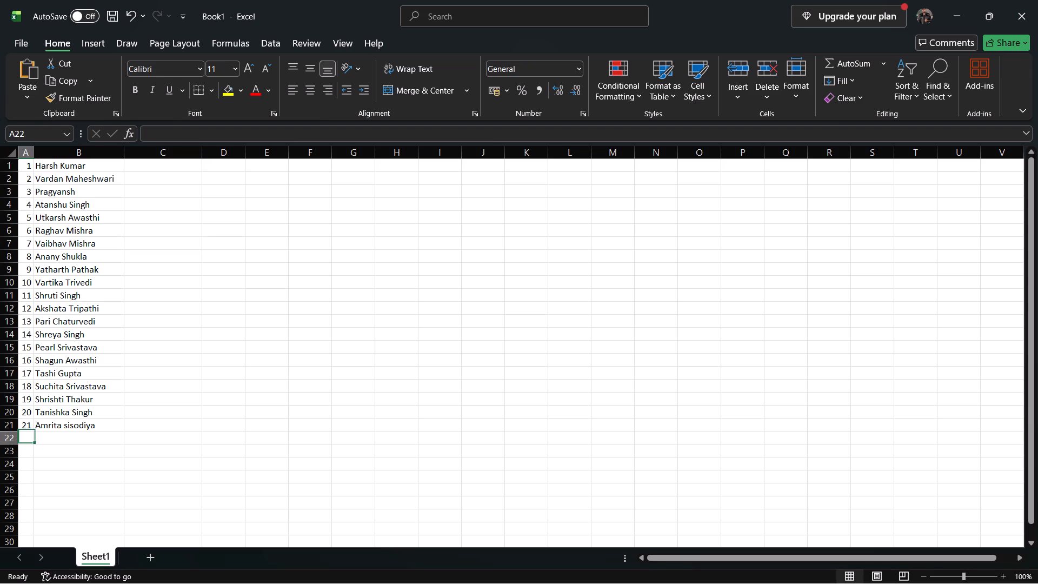
text(22)
key(Return)
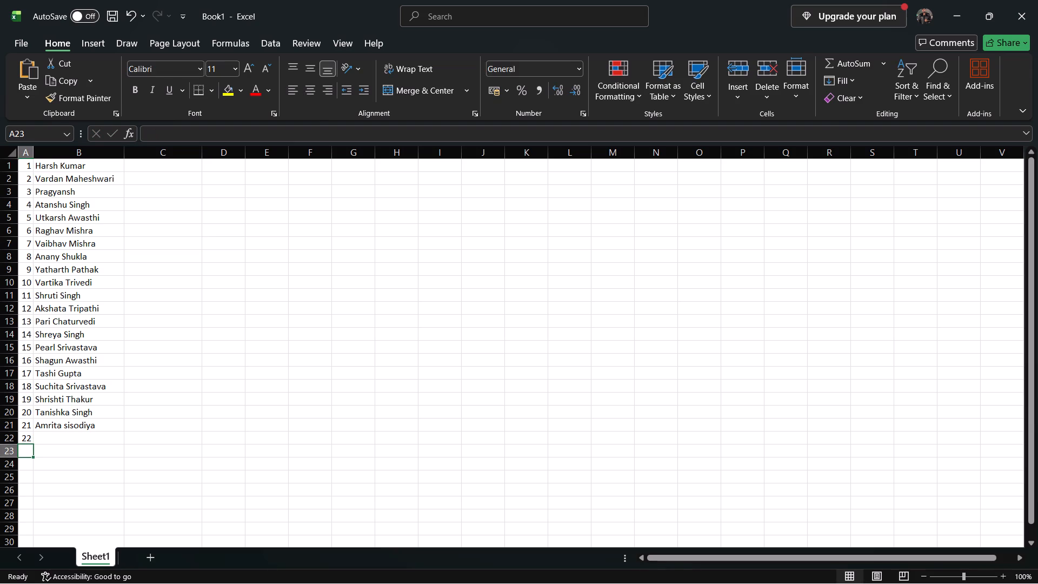
click(45, 435)
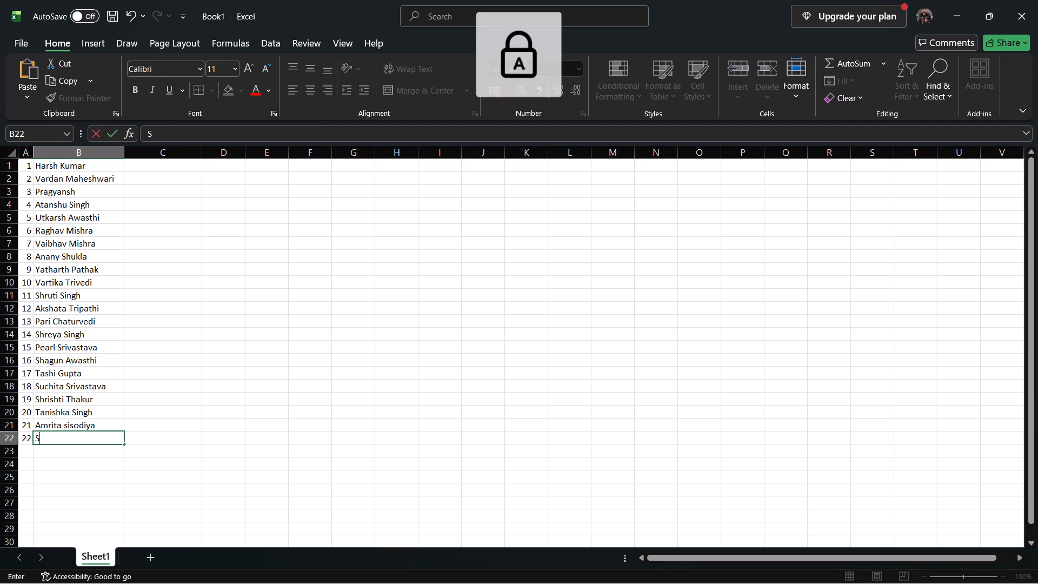
text(nigdha)
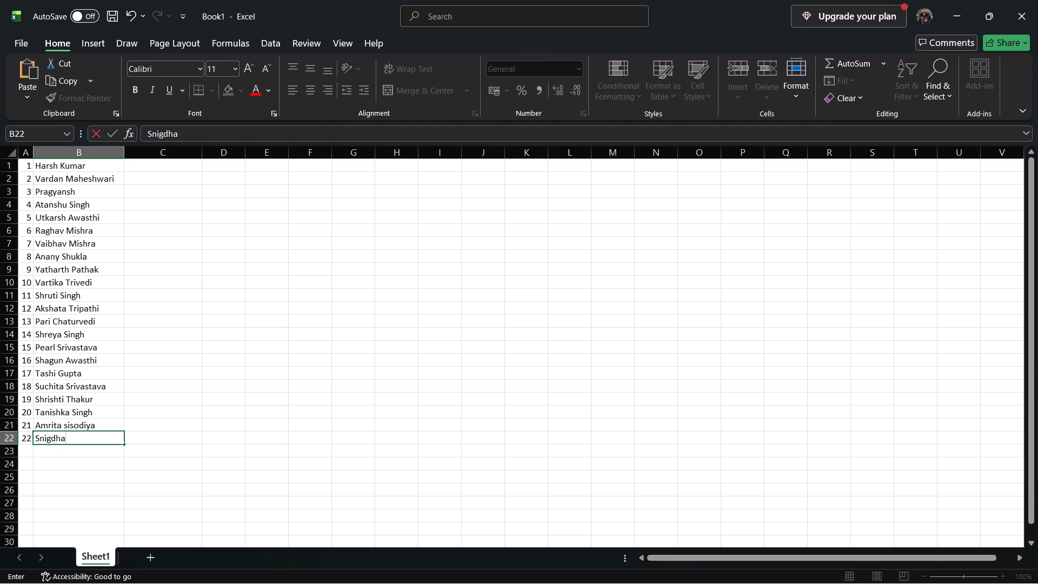
key(space)
Start the next volunteer entry in row 23 with serial number 23 in A23, and select B23 for the name.
click(26, 451)
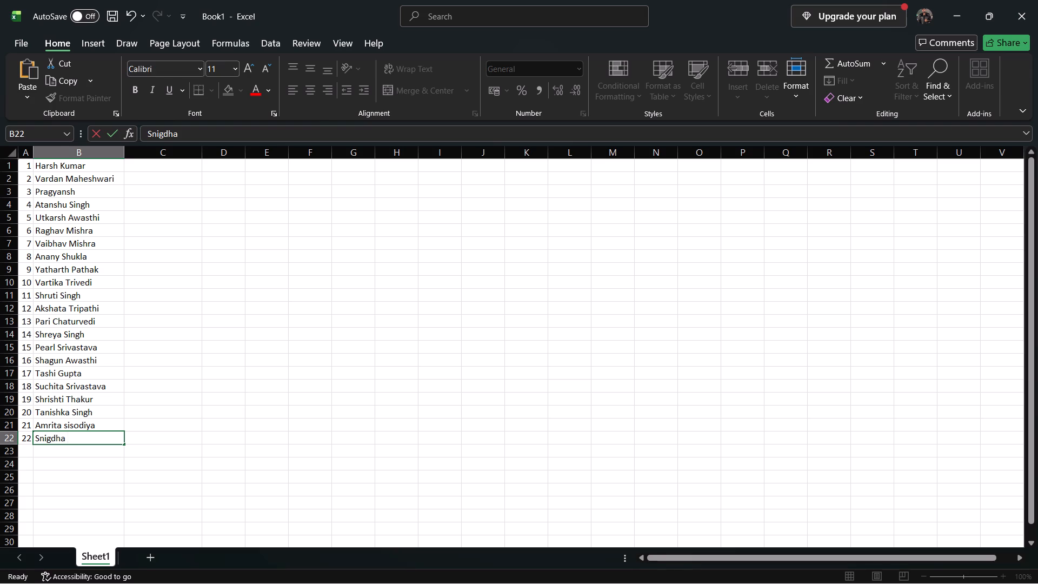
text(23)
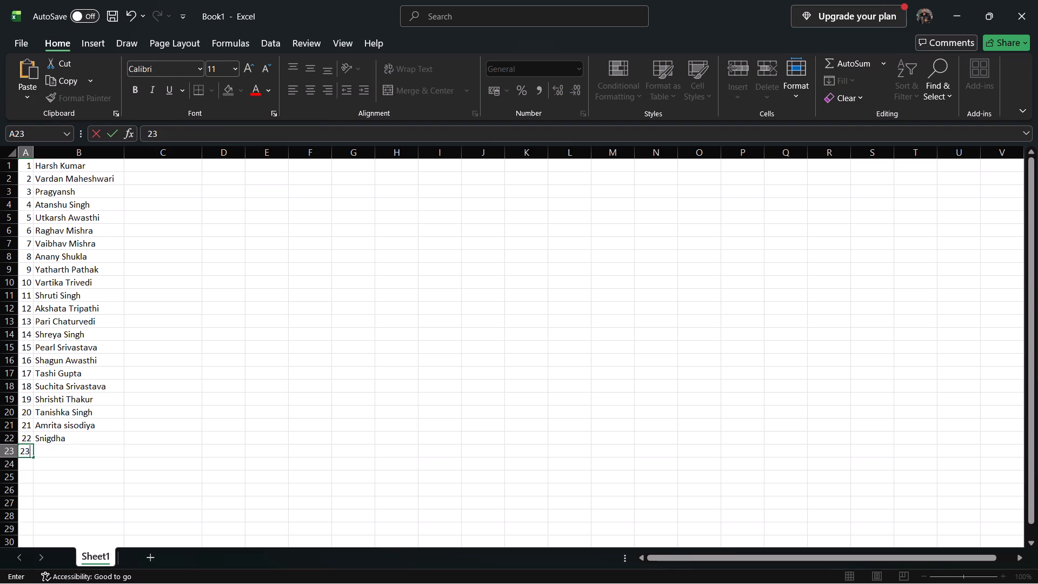
key(Return)
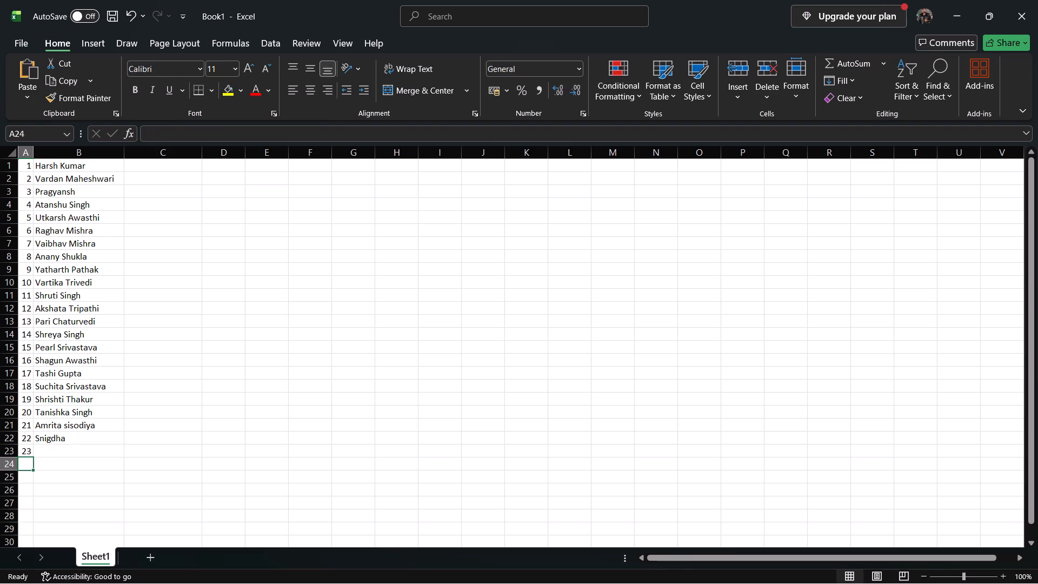
click(43, 450)
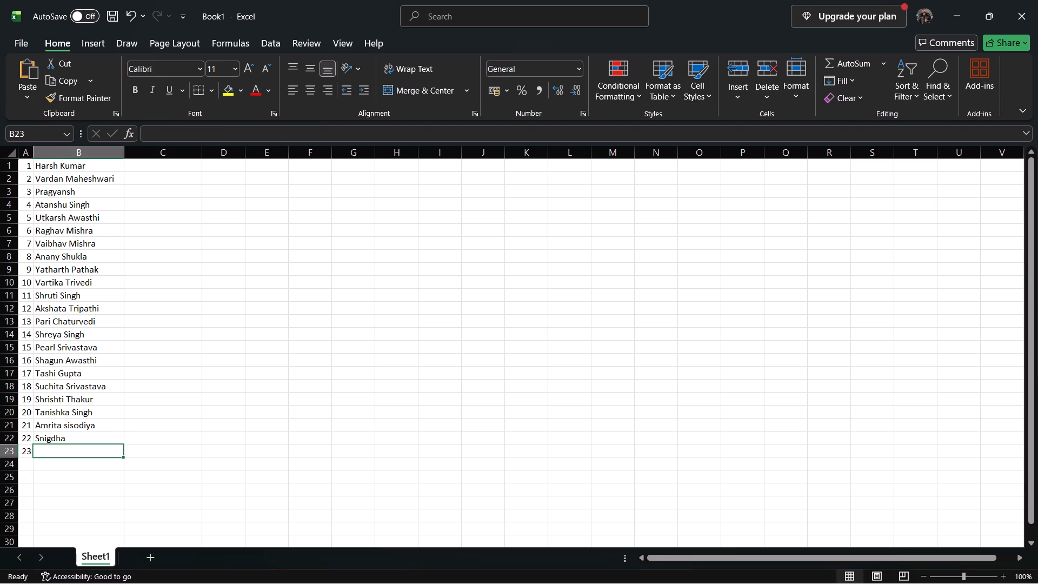
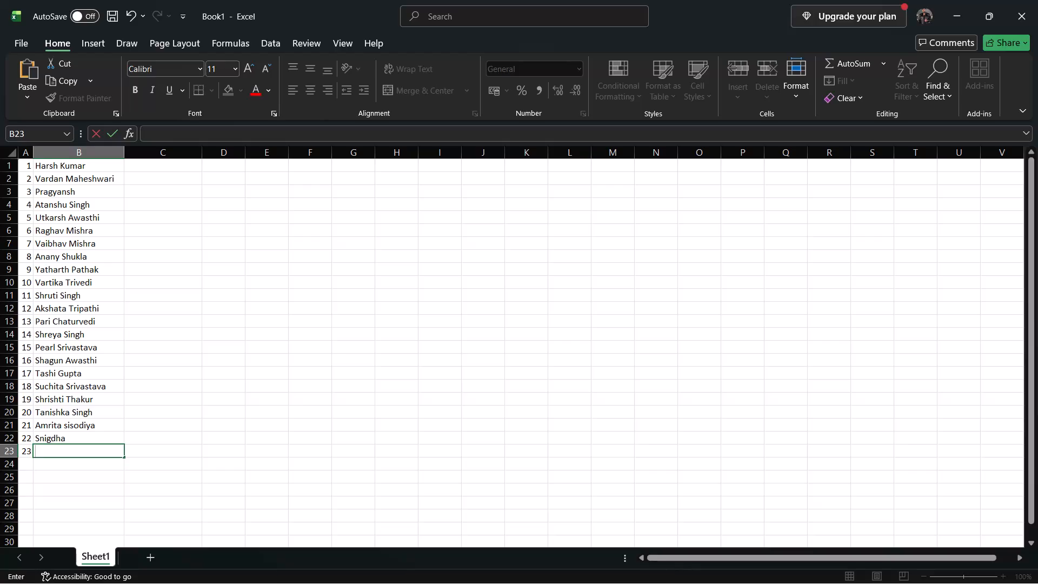
Clear the serial number from A23 so the volunteer list ends at entry 22.
key(Left)
key(BackSpace)
key(BackSpace)
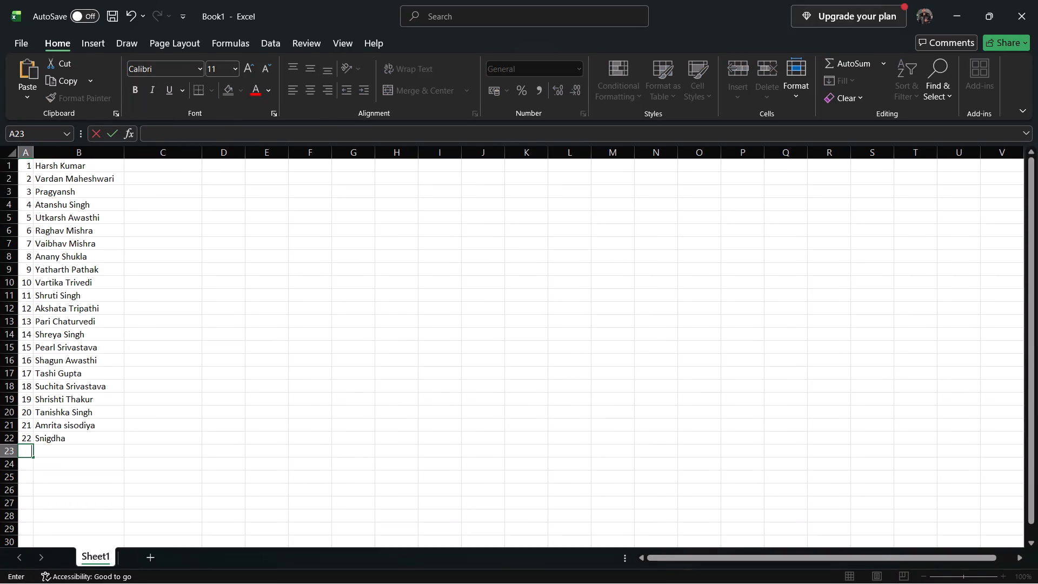
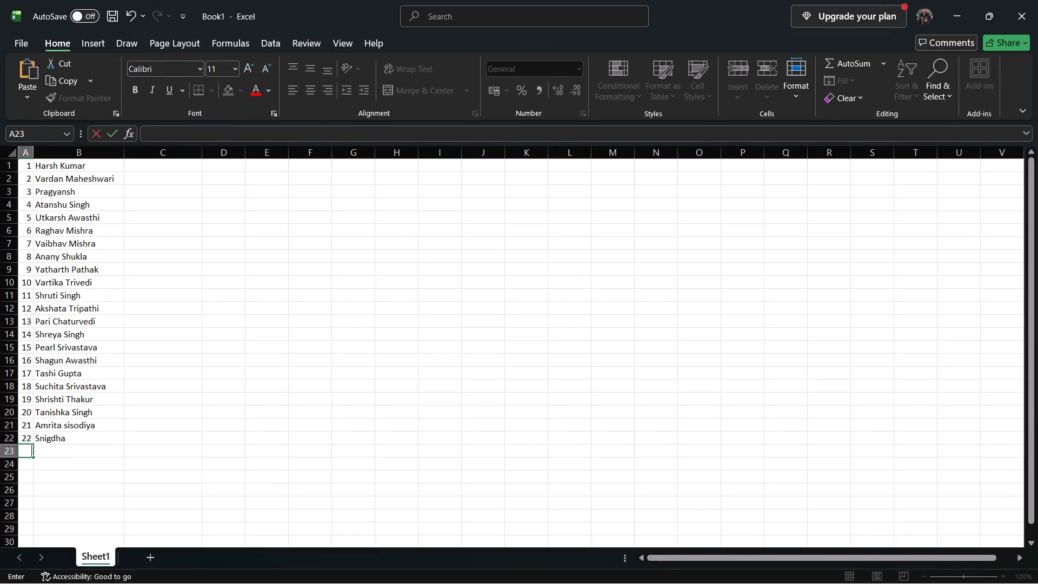
Fill column C for the first five volunteers: H in C1 to C4 and D in C5.
click(164, 165)
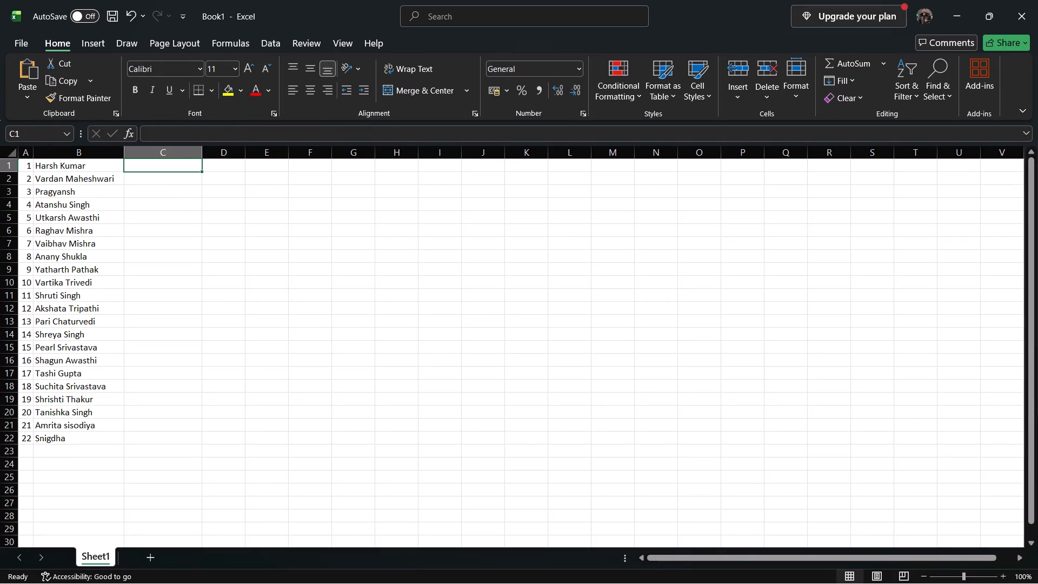
key(h)
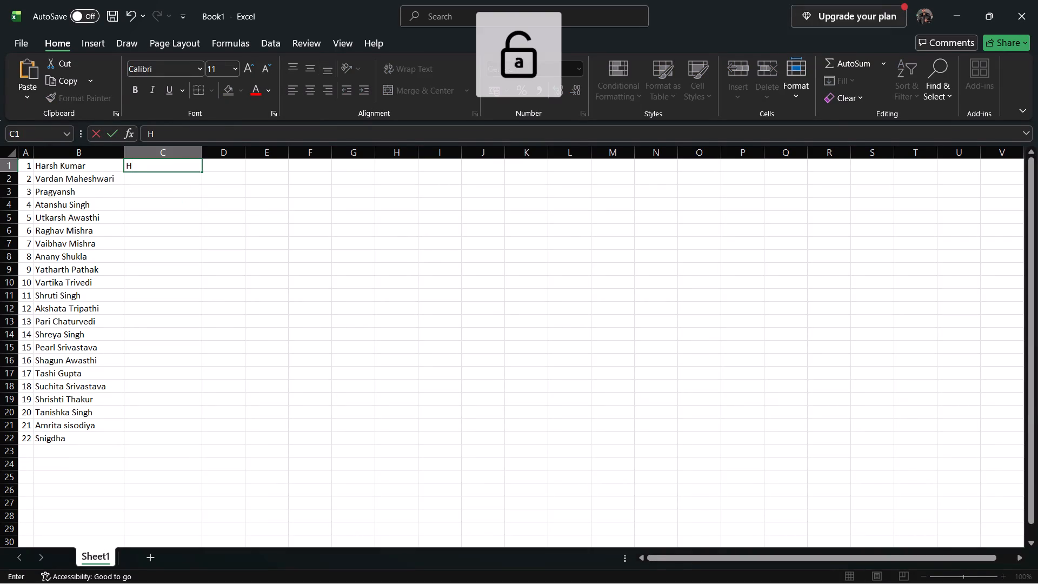
key(Down)
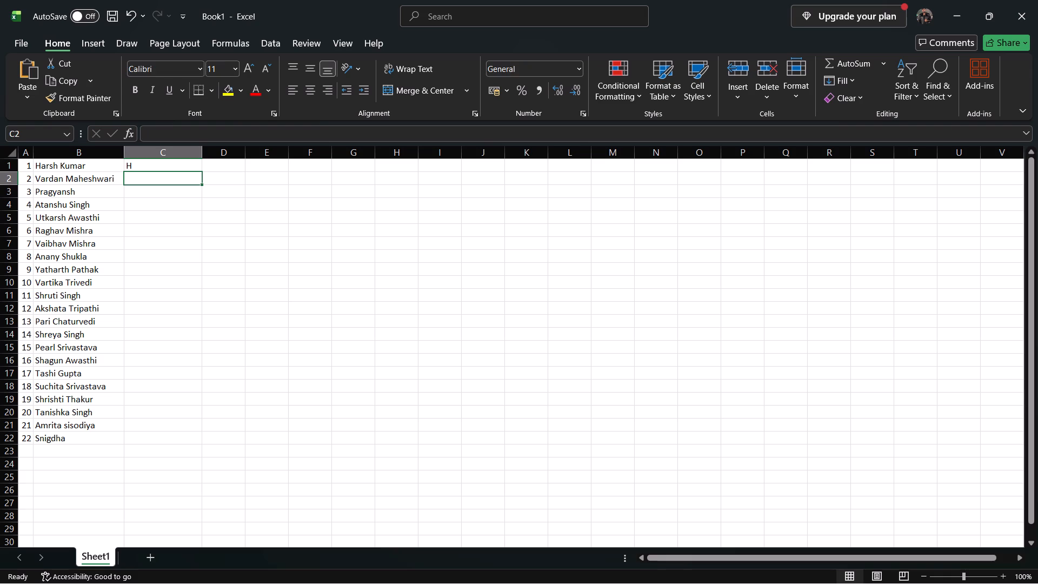
key(h)
key(BackSpace)
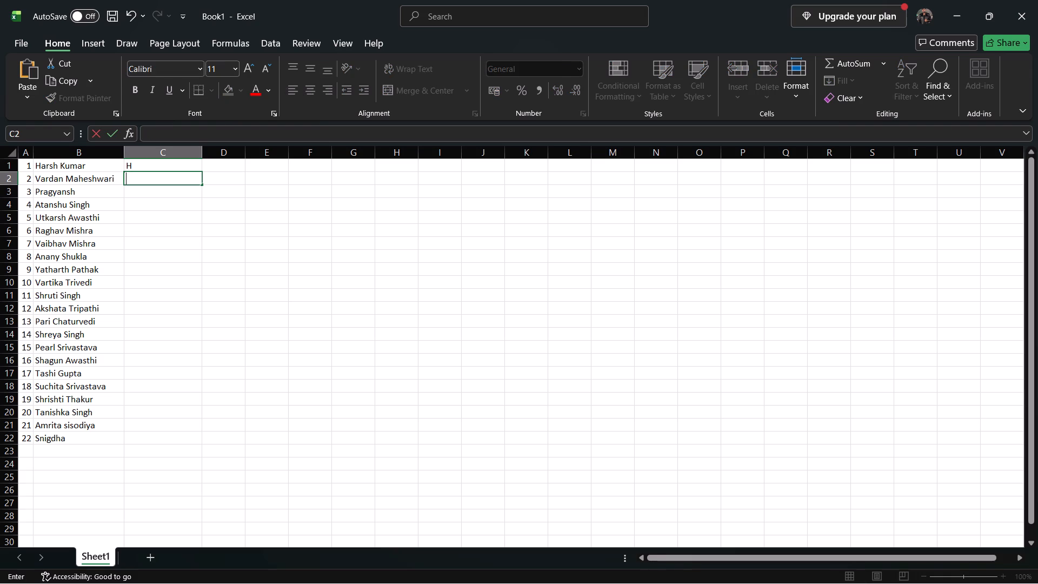
key(h)
key(Down)
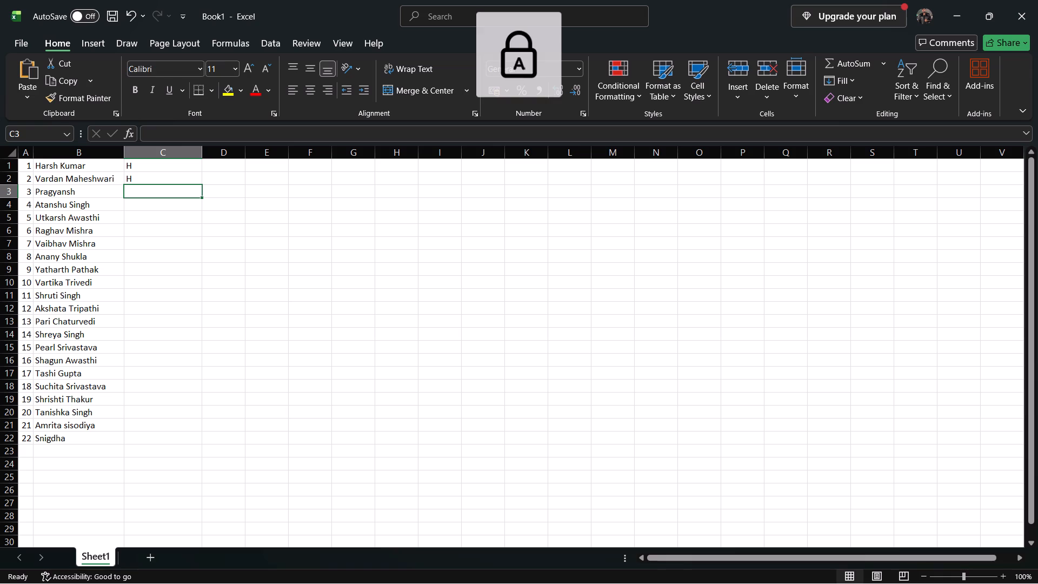
key(h)
key(Down)
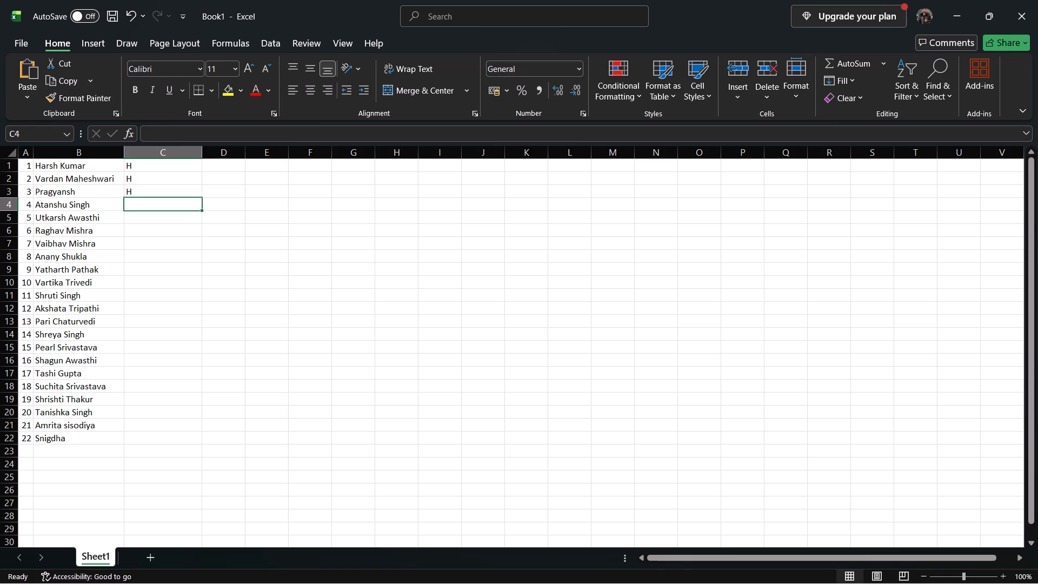
key(h)
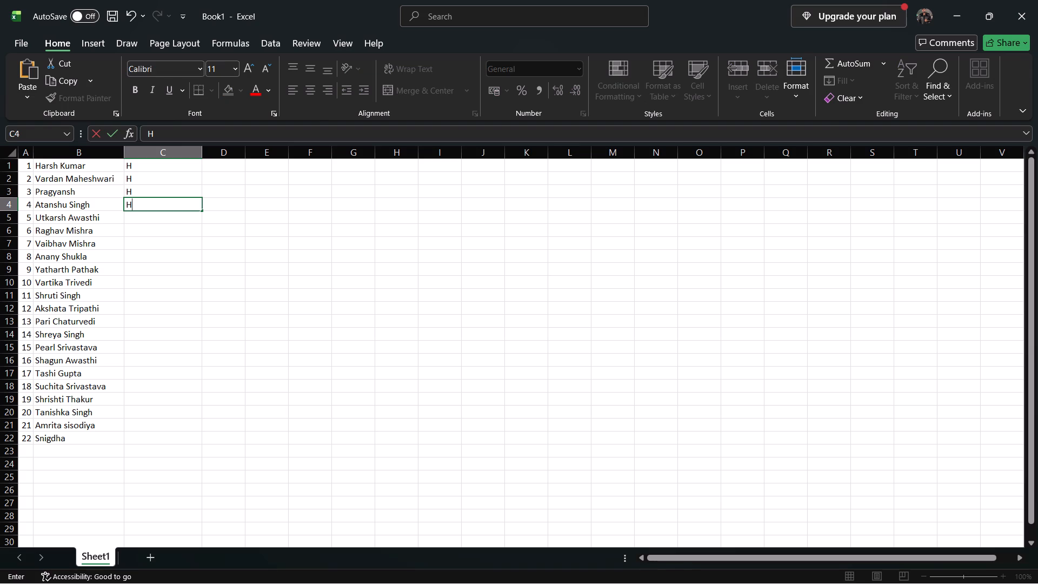
key(Down)
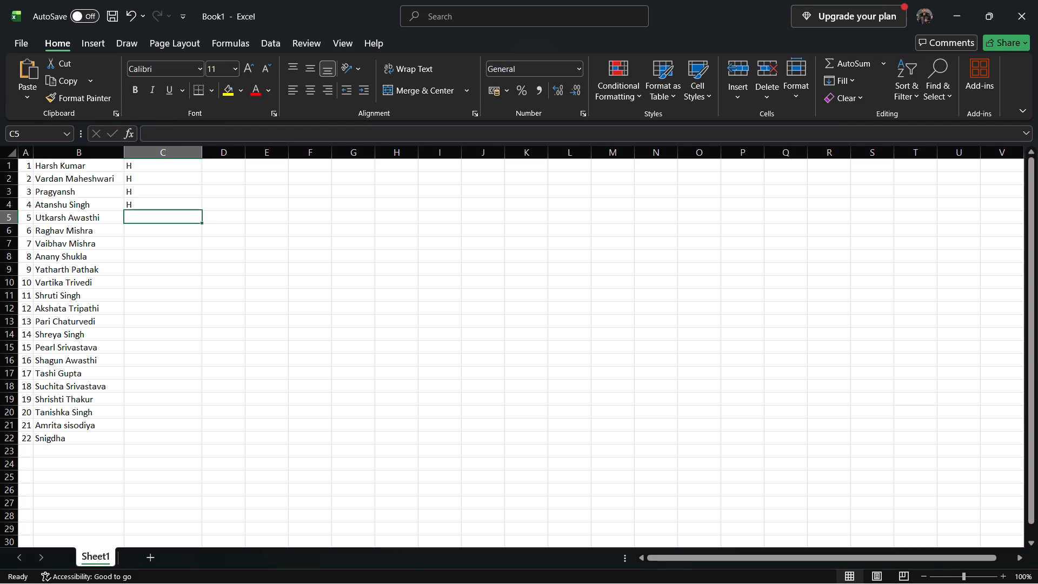
key(Down)
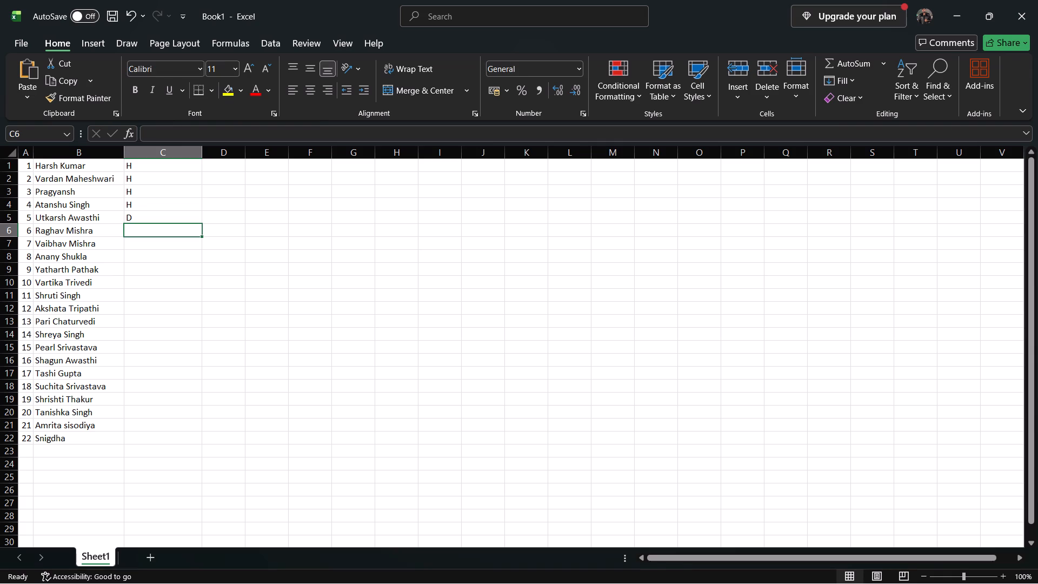
Delete the entire row 7, holding the volunteer with serial number 7.
click(8, 244)
right_click(8, 244)
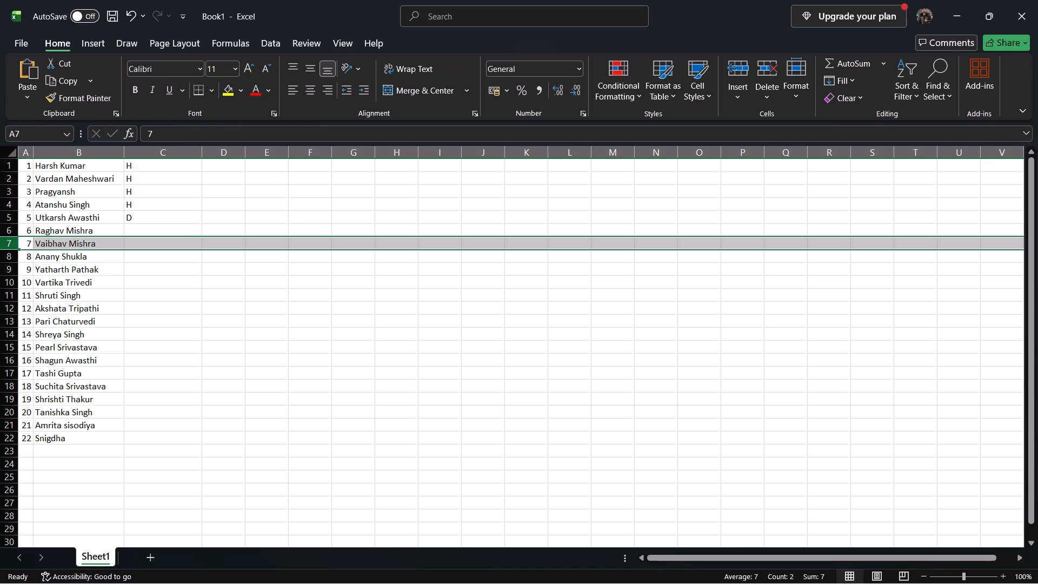
click(70, 399)
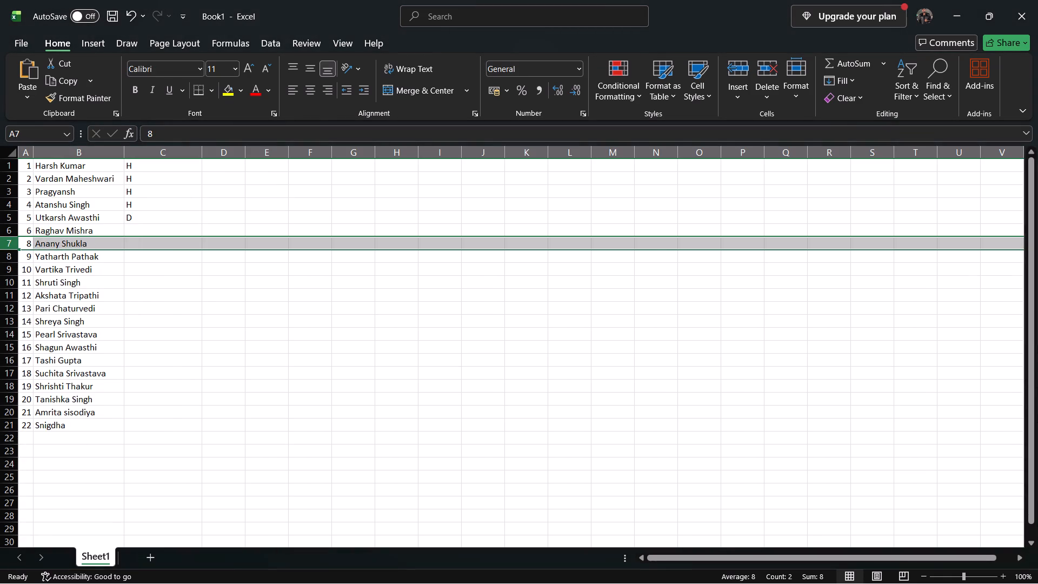
Leave C6 blank and enter the codes H, D, H and H in cells C7 to C10.
click(181, 383)
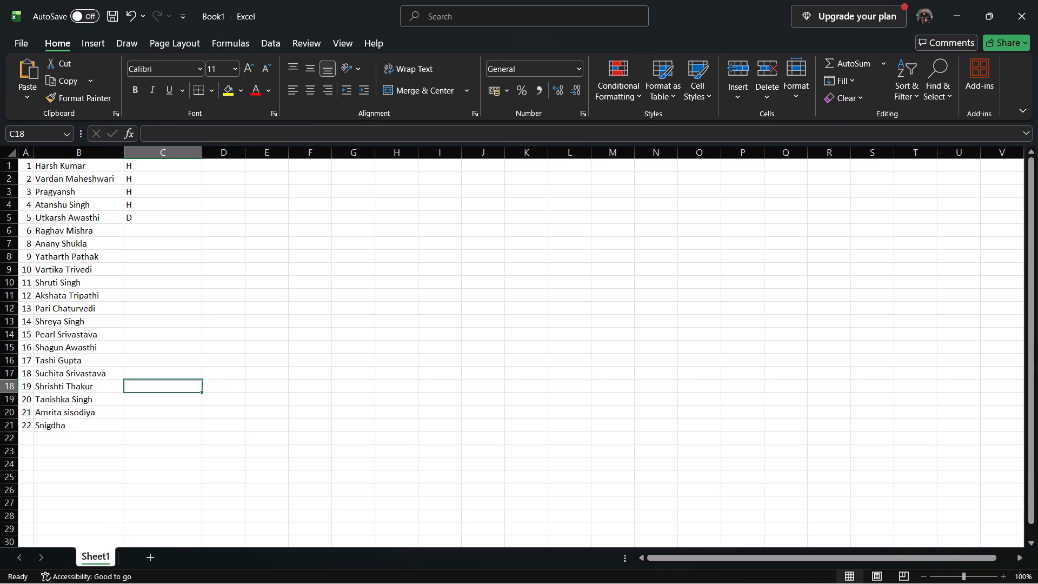
click(143, 440)
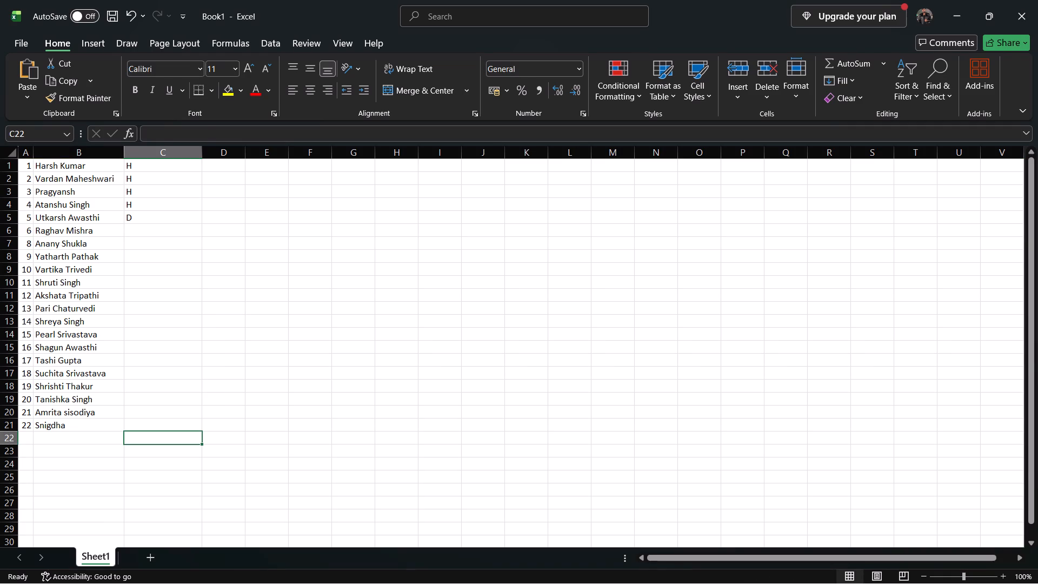
click(123, 258)
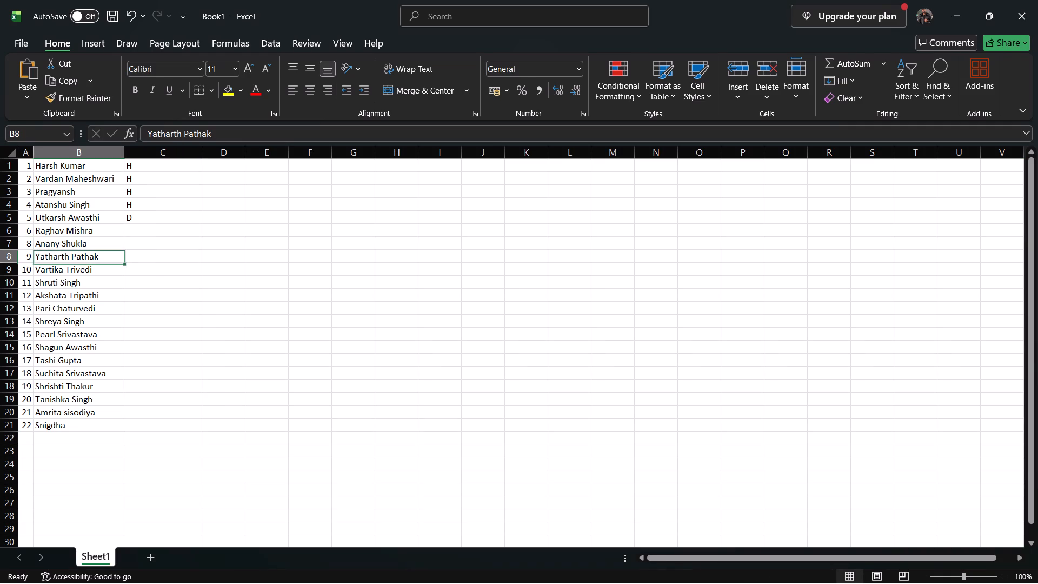
click(130, 244)
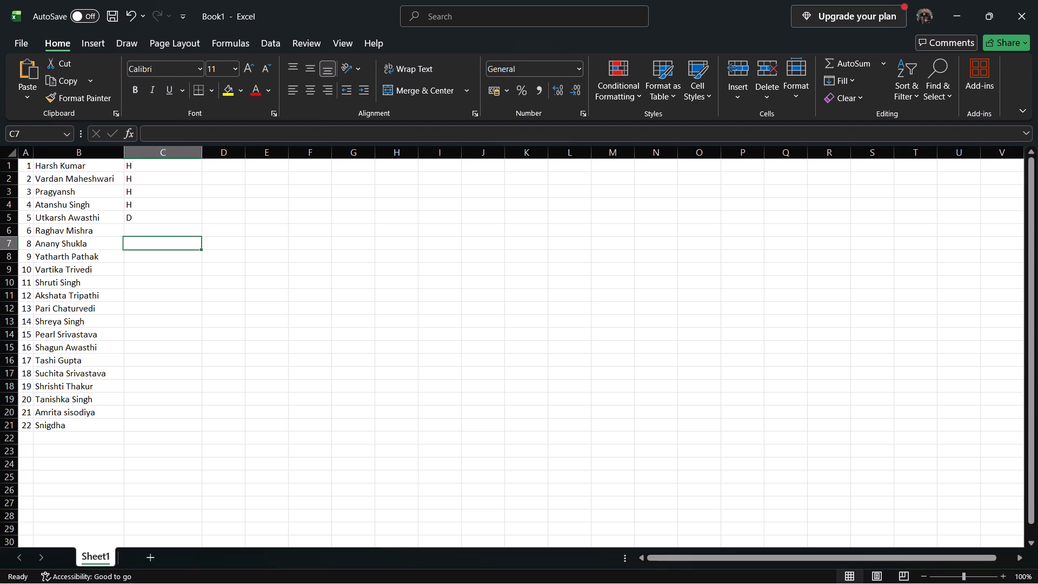
key(h)
key(Down)
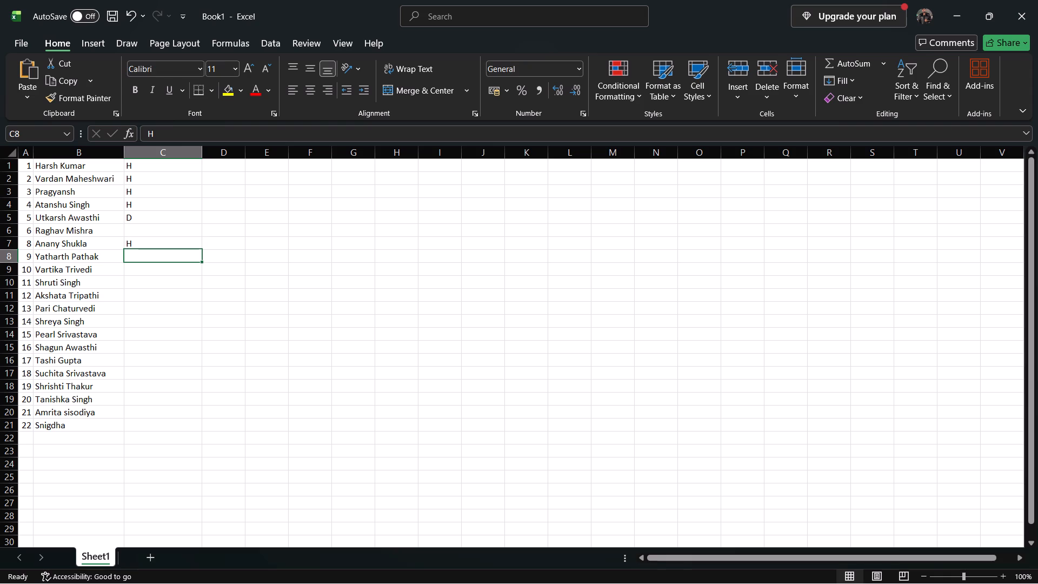
key(d)
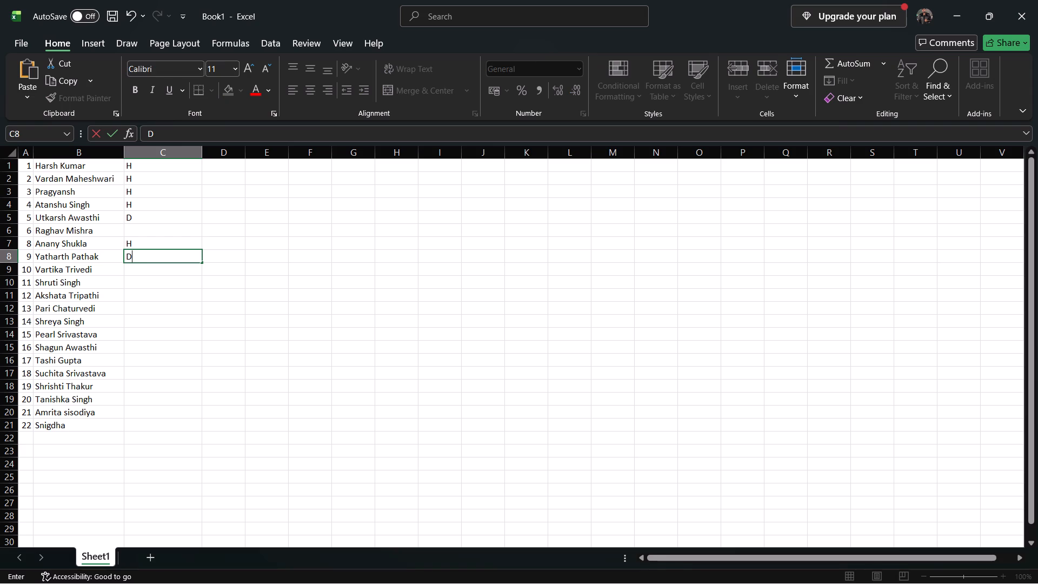
key(Down)
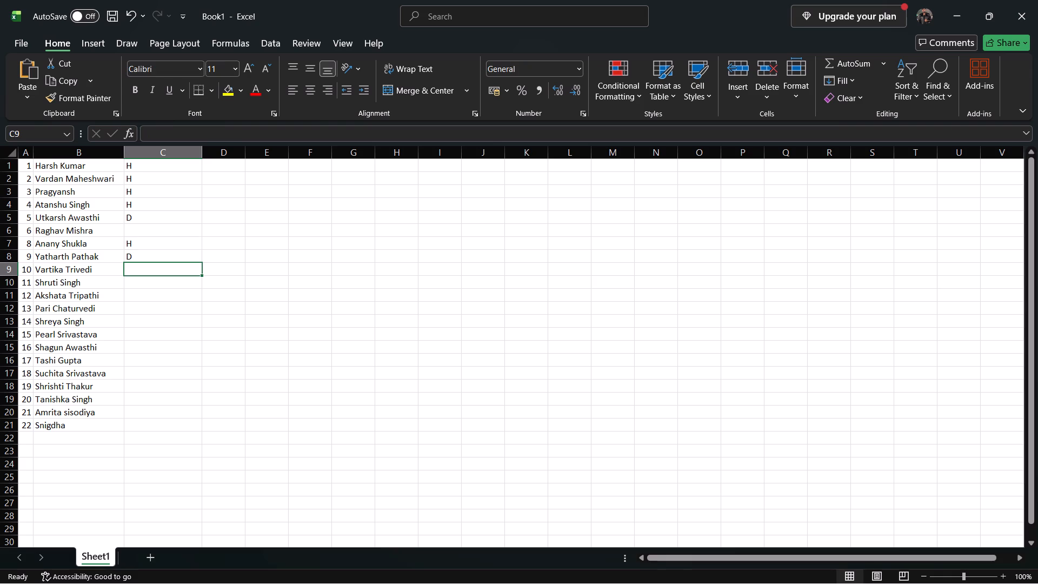
key(h)
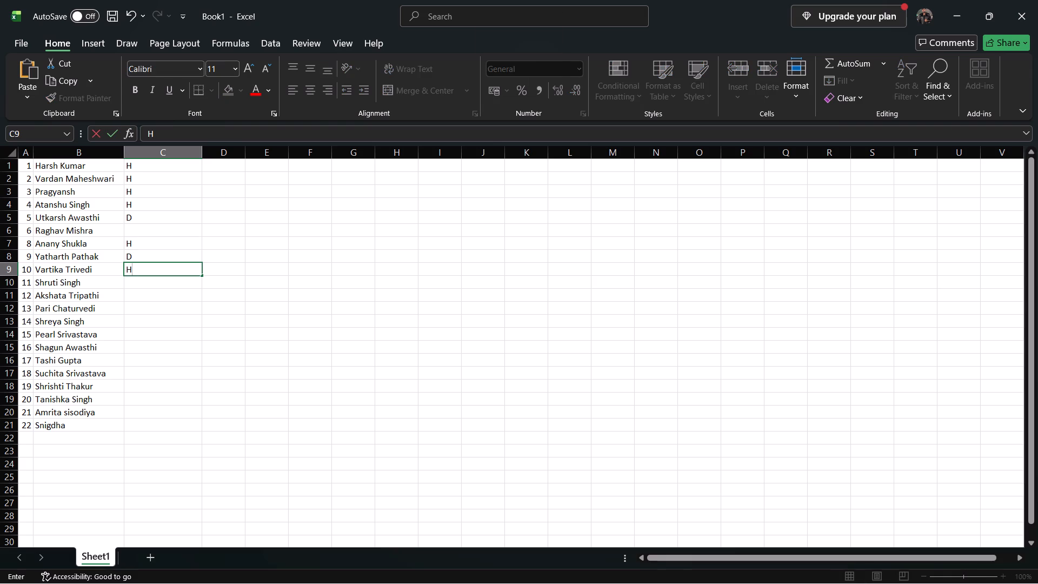
key(Down)
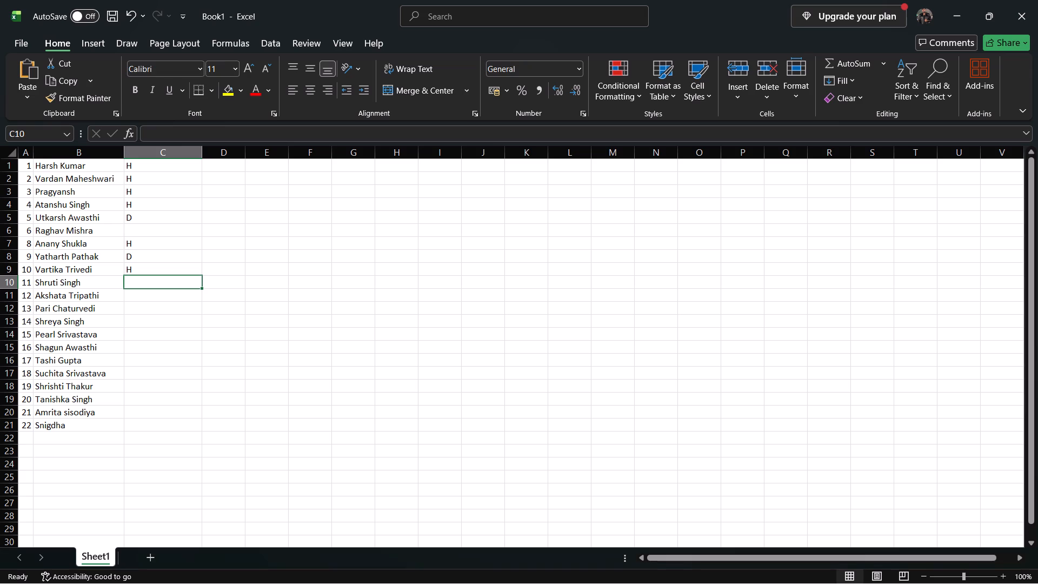
key(h)
key(Down)
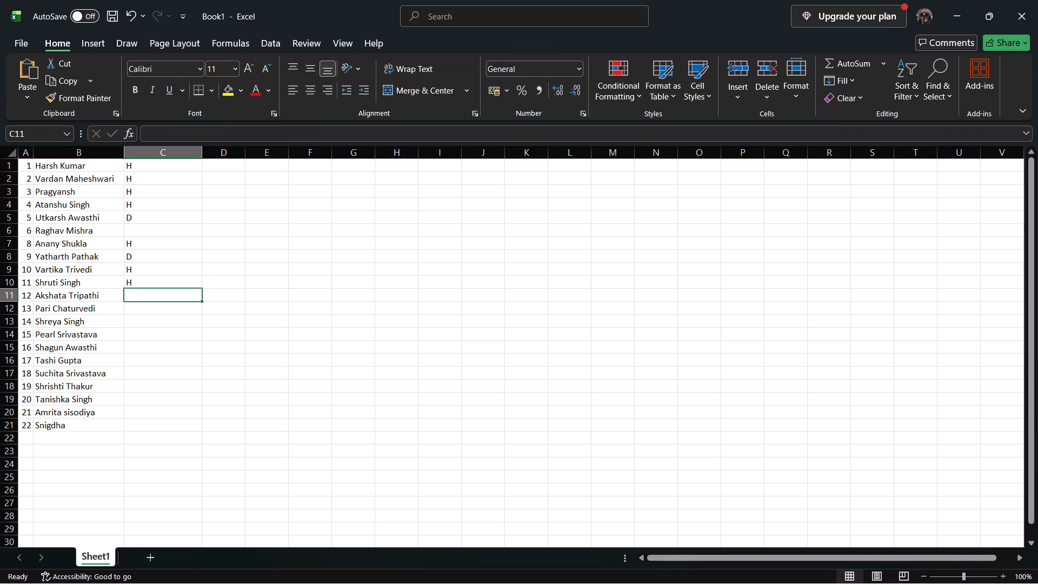
Enter H in cells C11 to C13 and D in cells C14 to C16.
key(h)
key(Down)
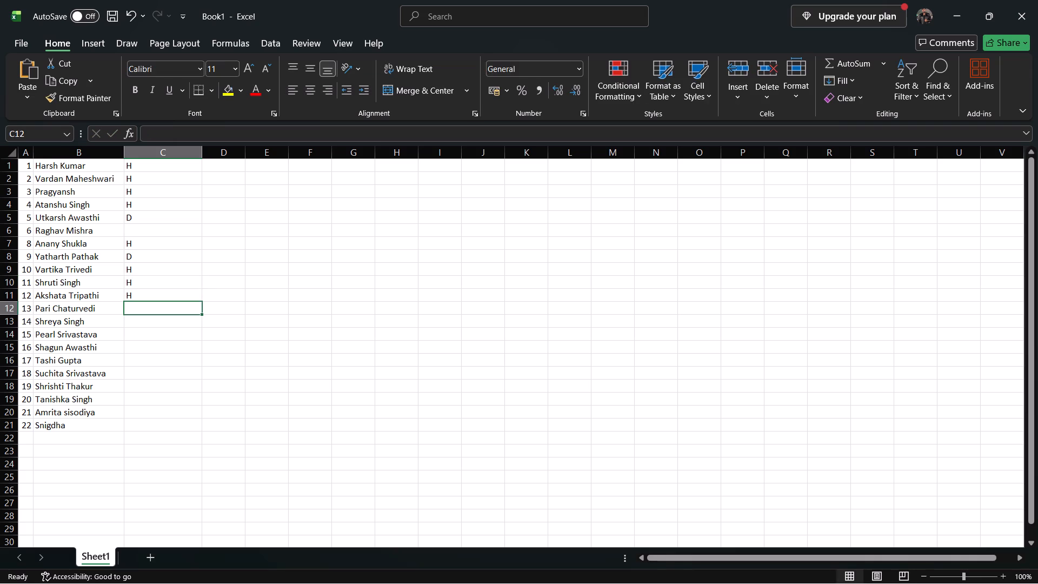
key(h)
key(Down)
key(h)
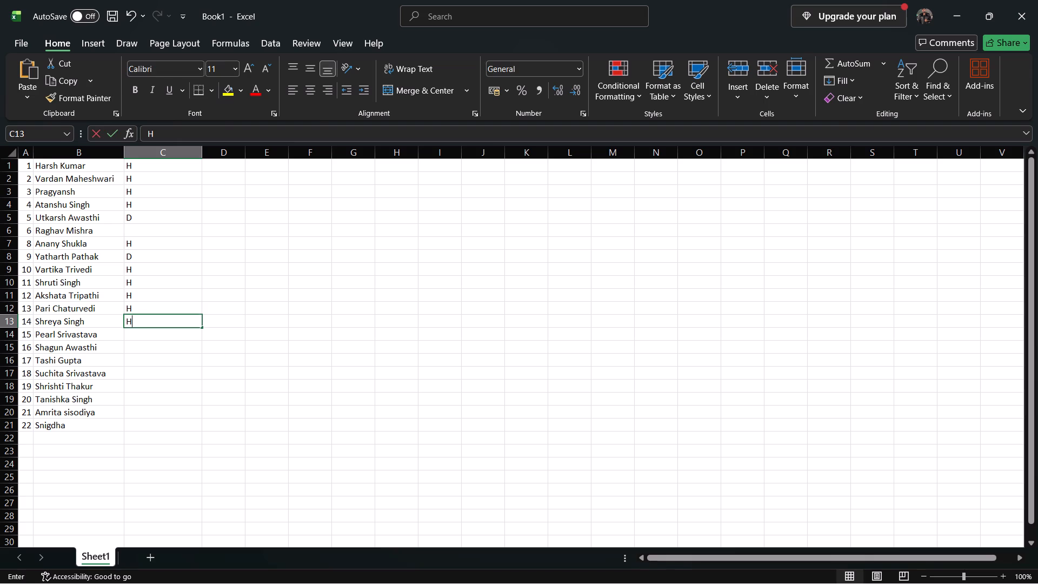
key(Down)
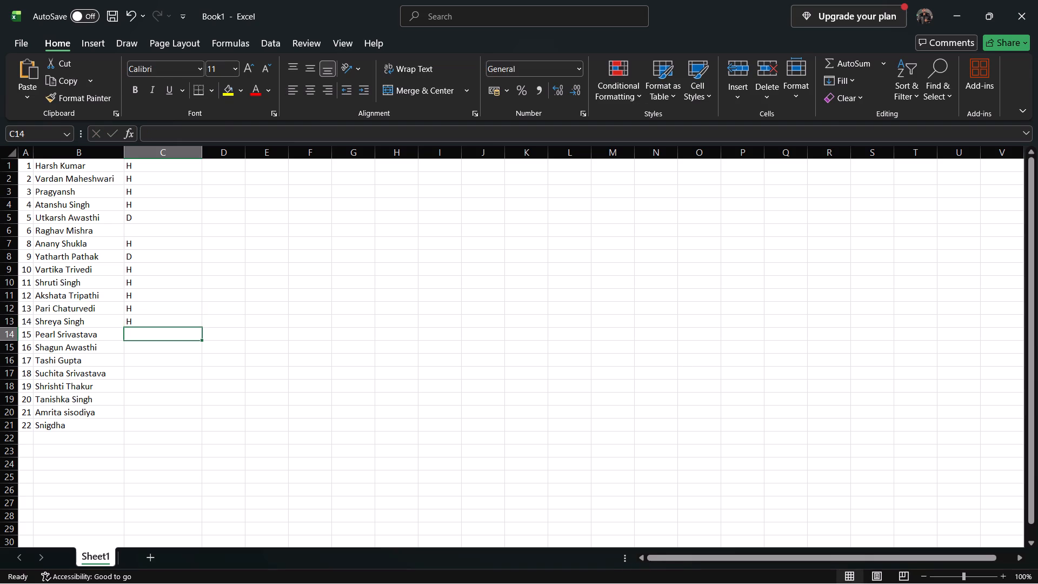
key(d)
key(Down)
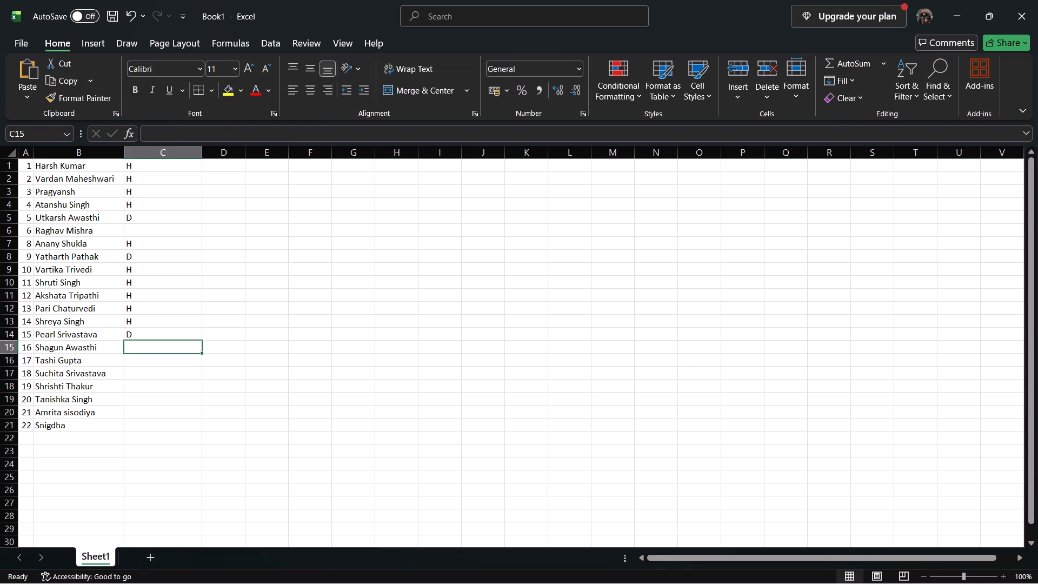
key(d)
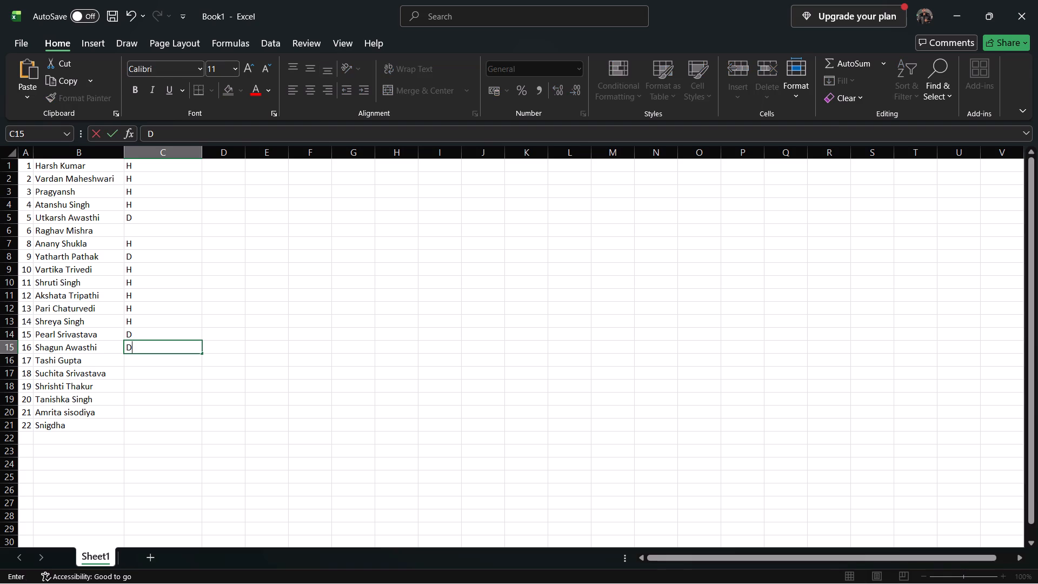
key(Down)
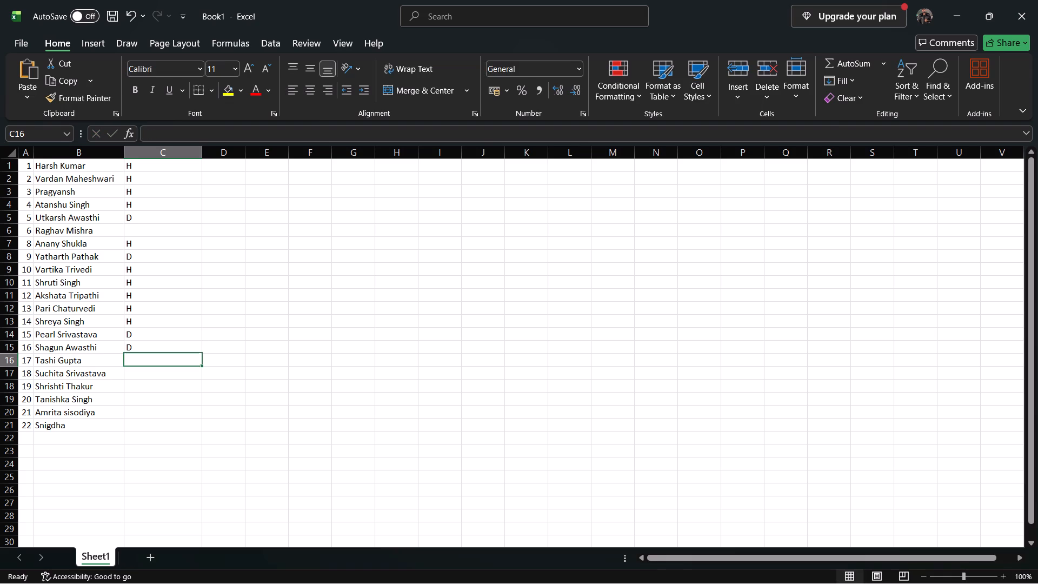
key(d)
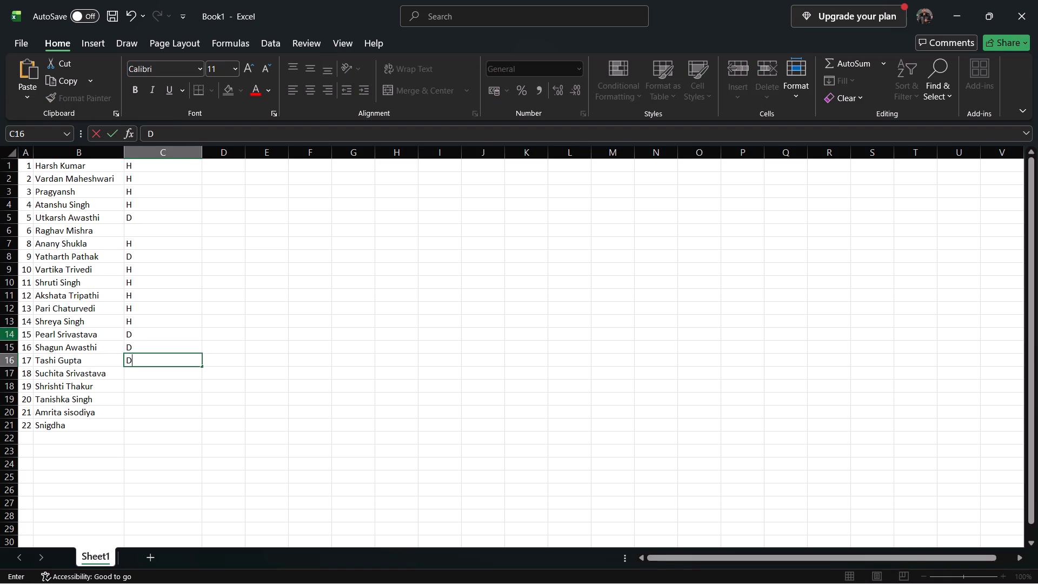
Delete the entire row 15, holding the volunteer with serial number 16.
click(10, 348)
right_click(10, 348)
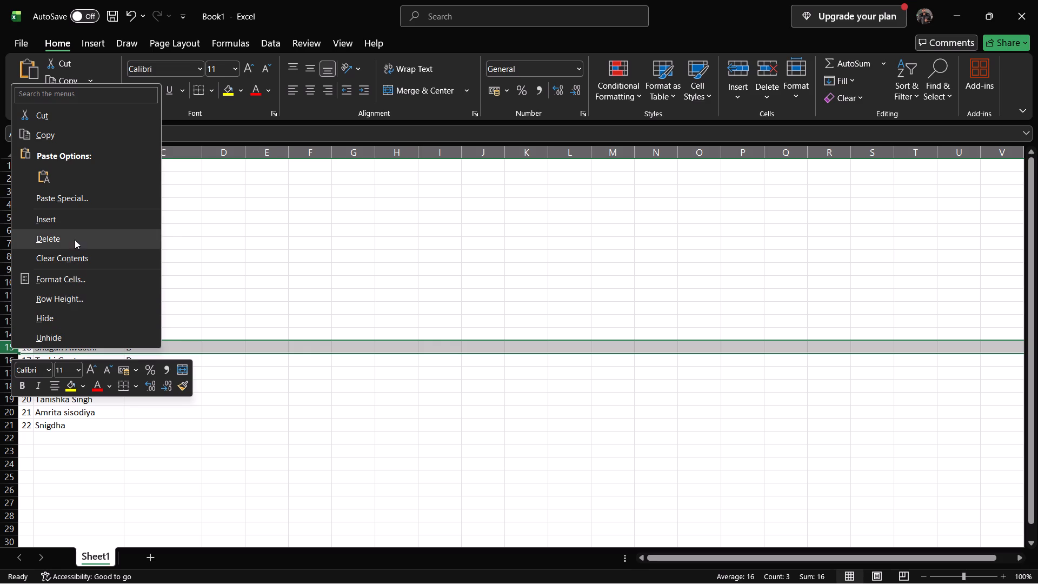
click(75, 238)
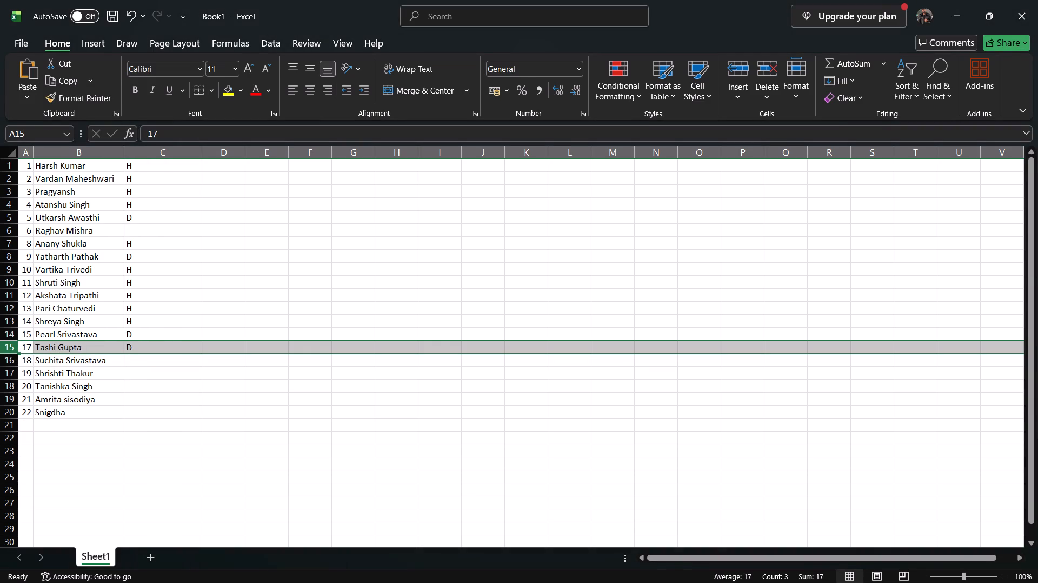
Enter H in column C for the last five volunteers, cells C16 to C20.
click(133, 363)
key(h)
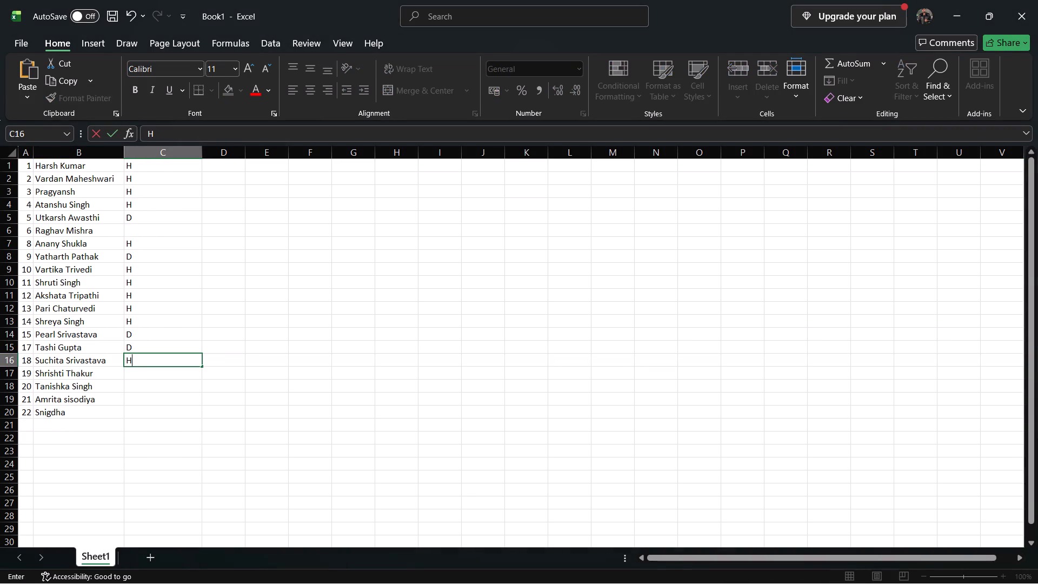
key(Down)
key(h)
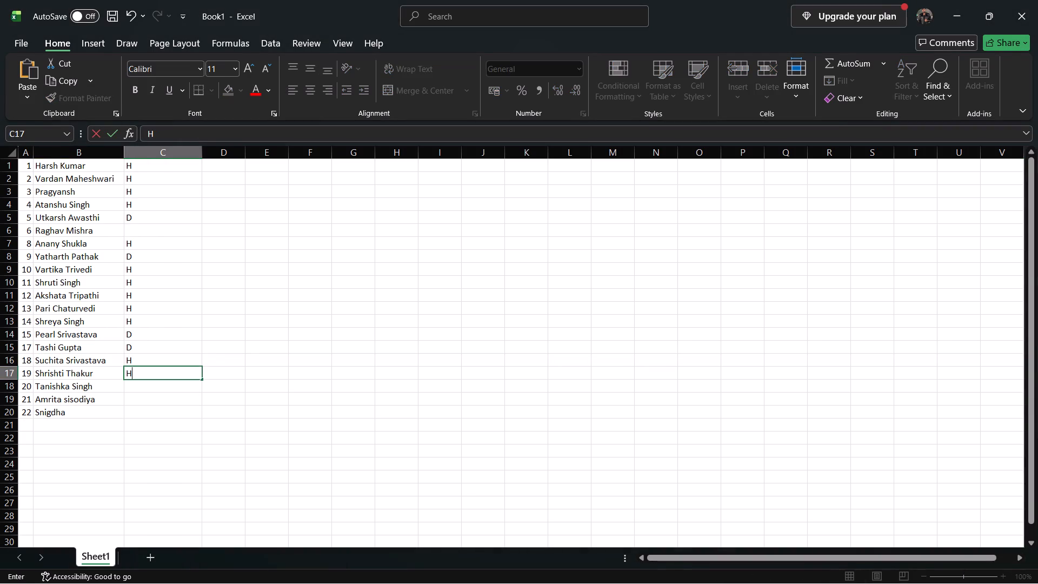
key(Down)
key(h)
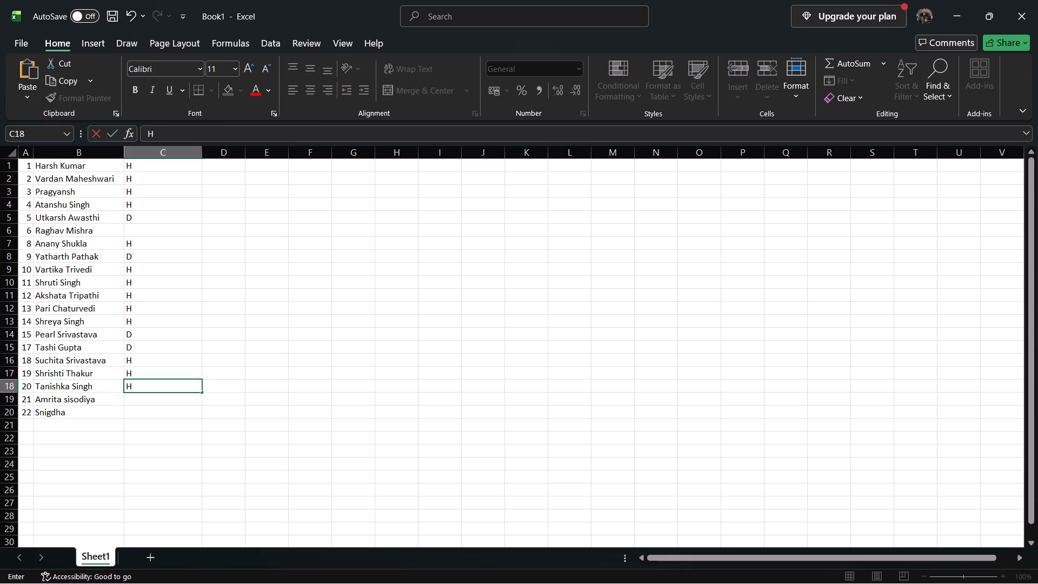
key(Down)
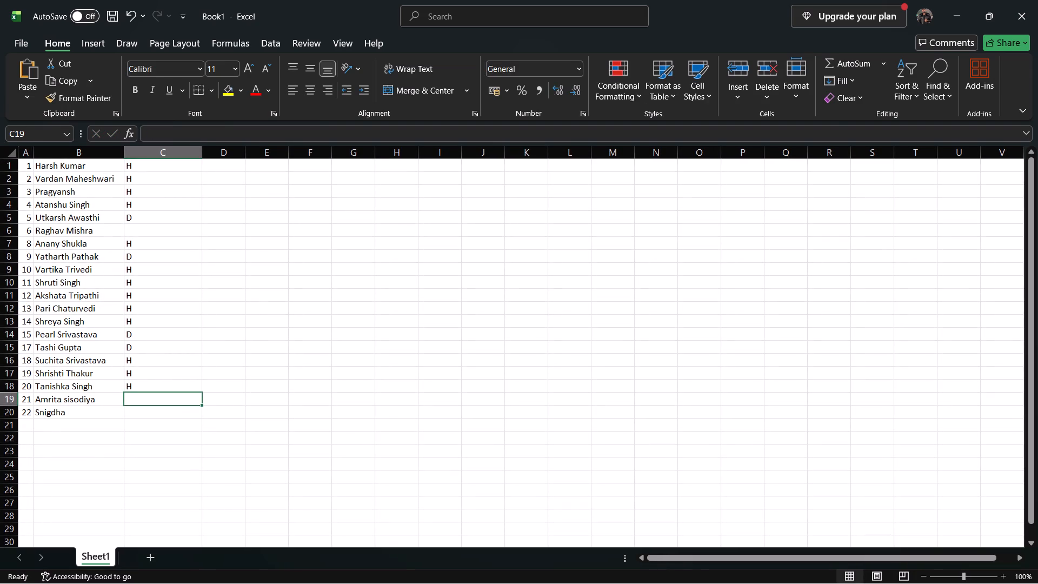
click(146, 398)
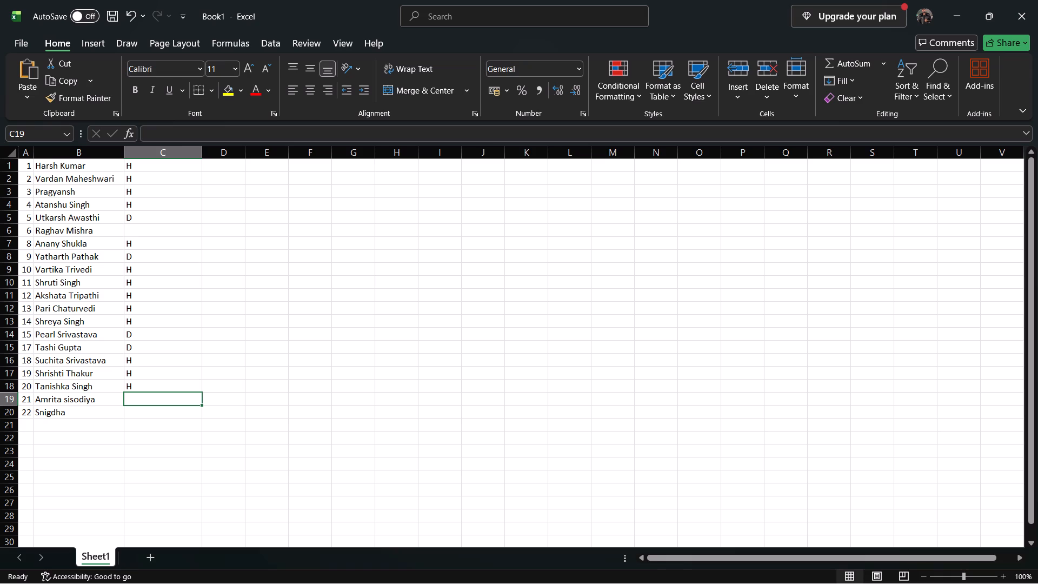
key(h)
key(Down)
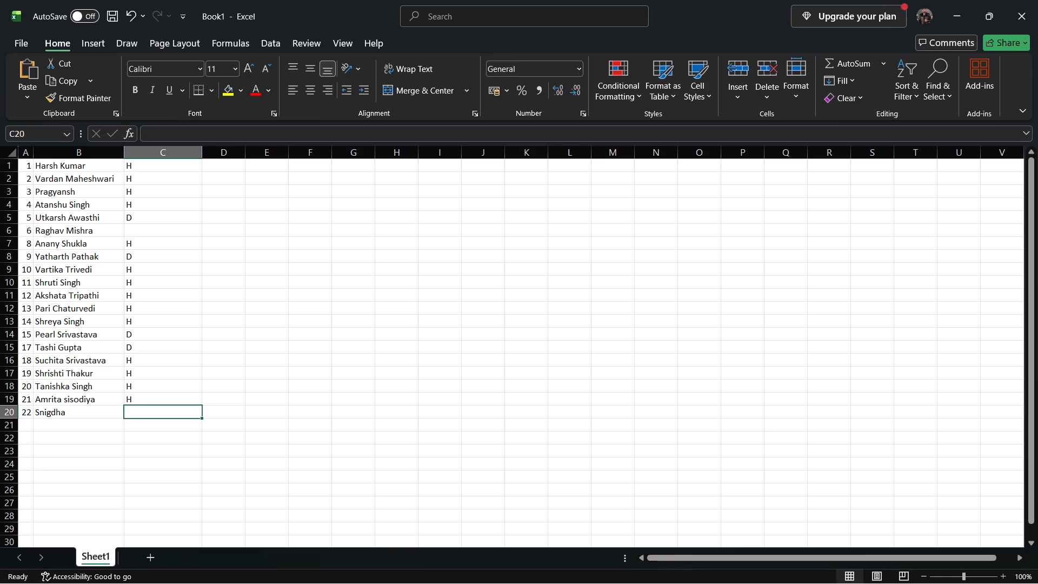
key(h)
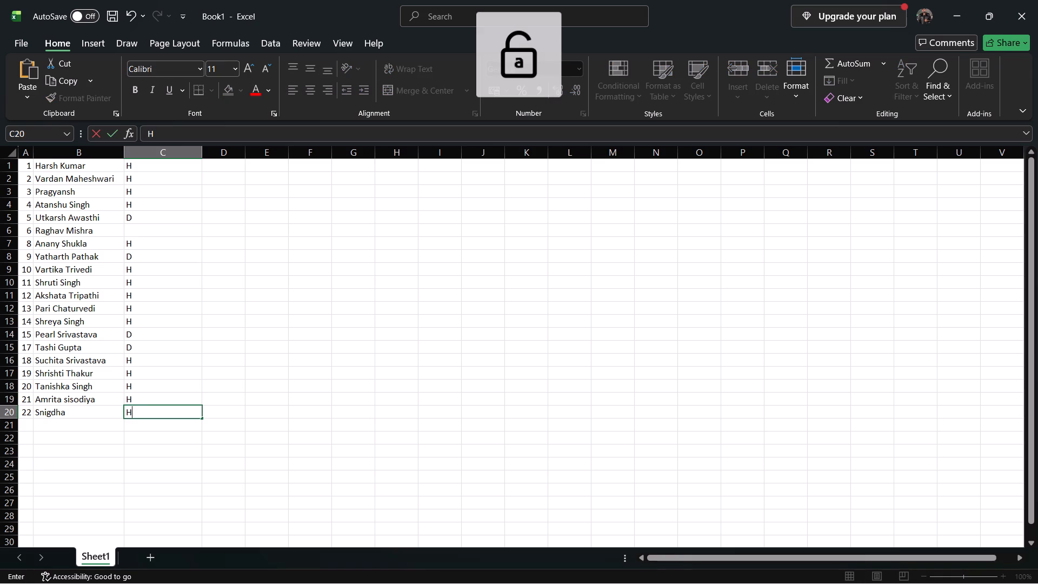
Fill the blank code cell C6 with H.
click(137, 228)
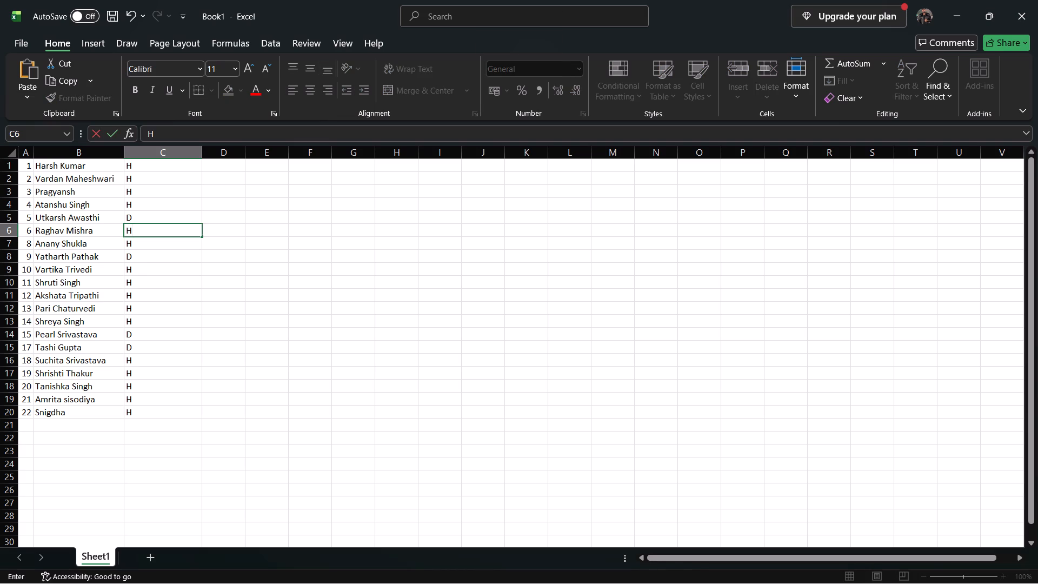
scroll(148, 351, up, 1)
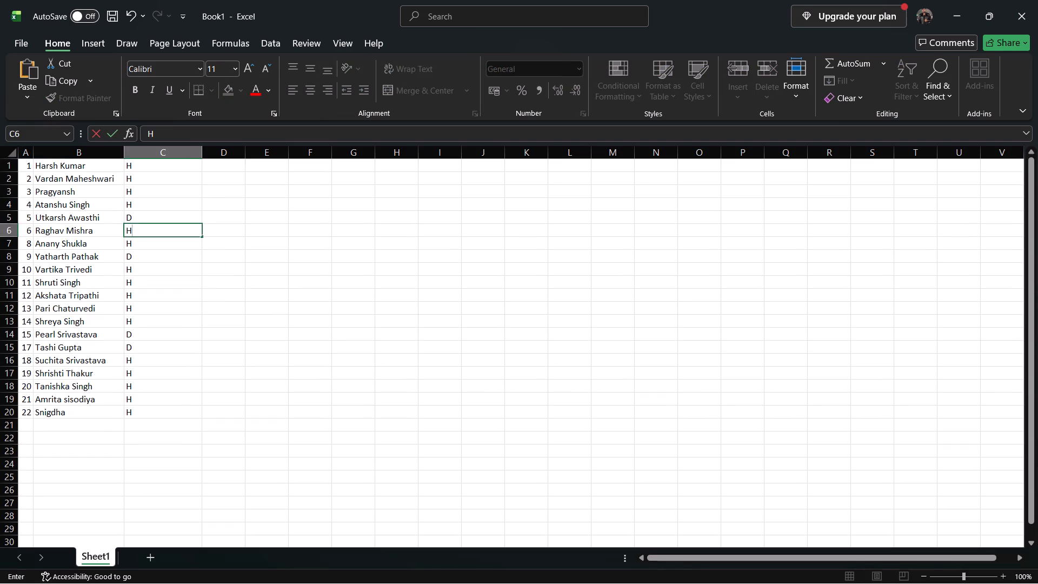
click(234, 449)
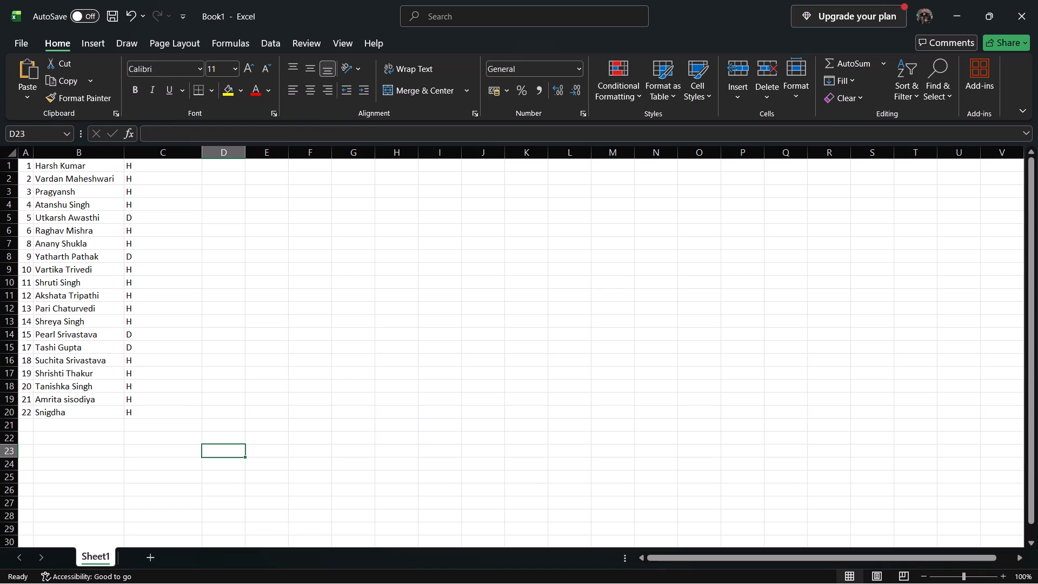
Renumber the serial numbers in cells A15 to A20 as 16, 17, 18, 19, 20 and 21.
click(29, 351)
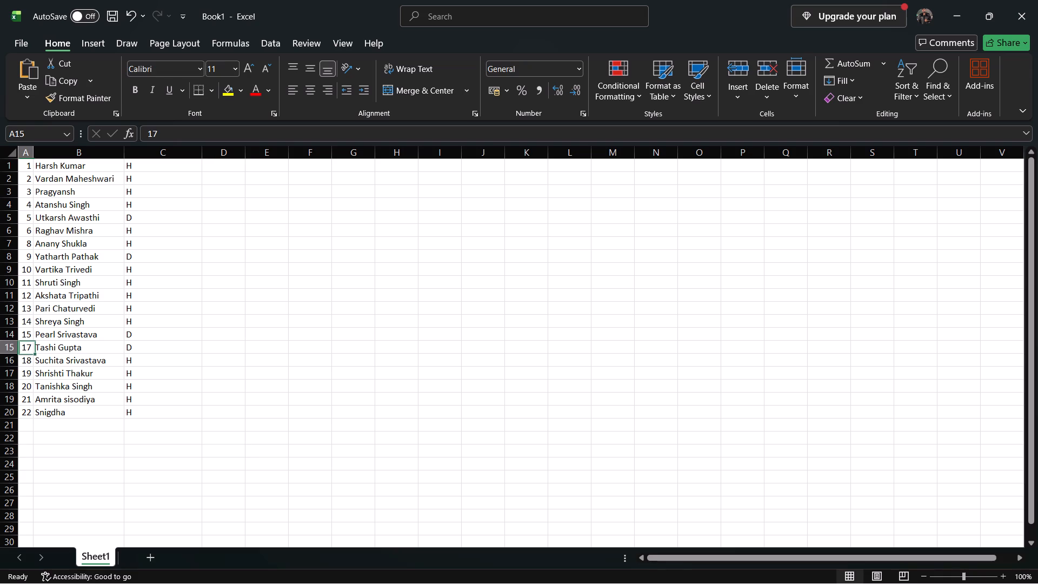
text(16)
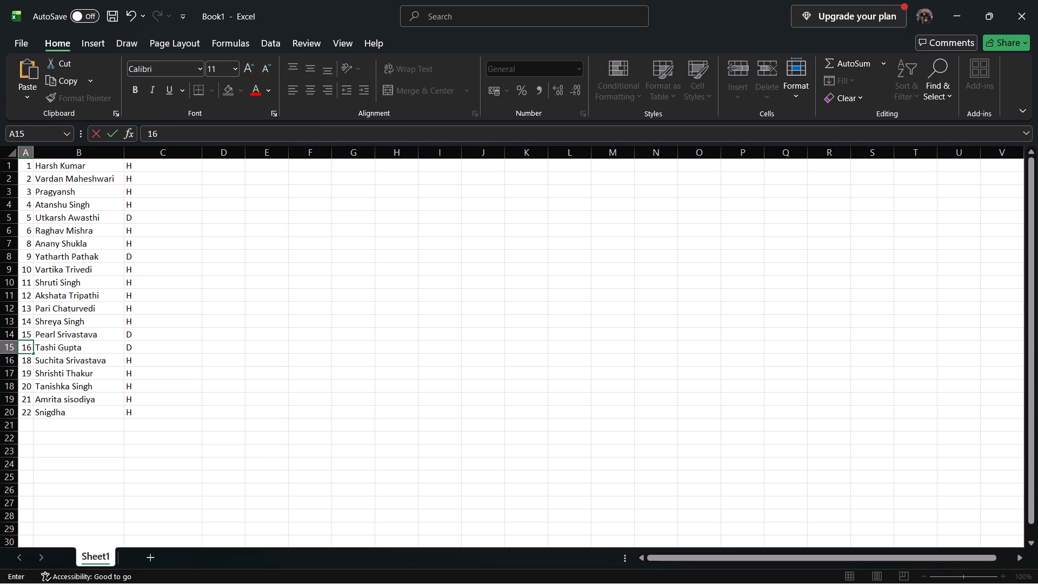
key(Return)
text(17)
key(Down)
key(1)
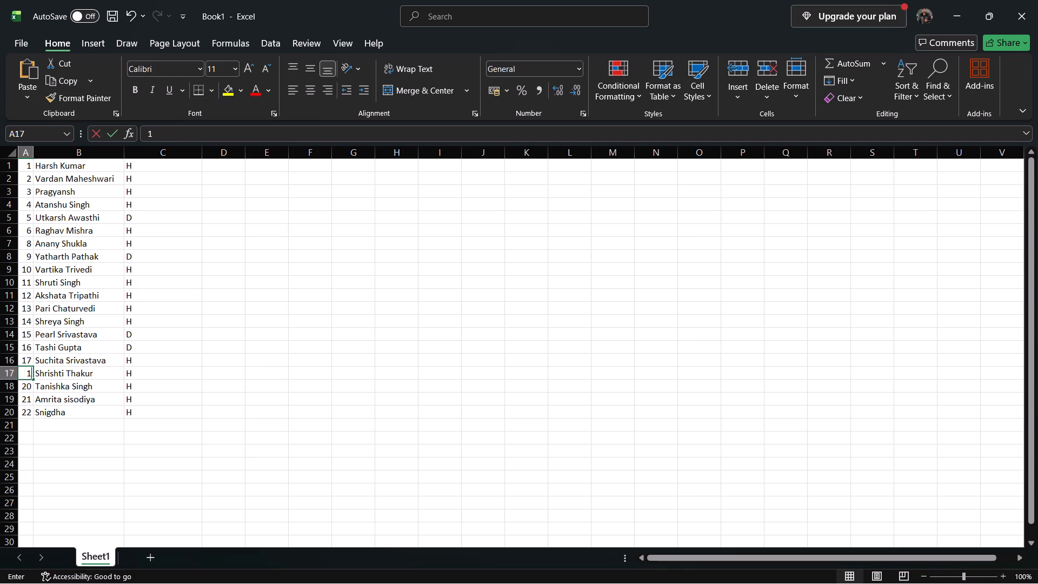
key(8)
key(Down)
key(1)
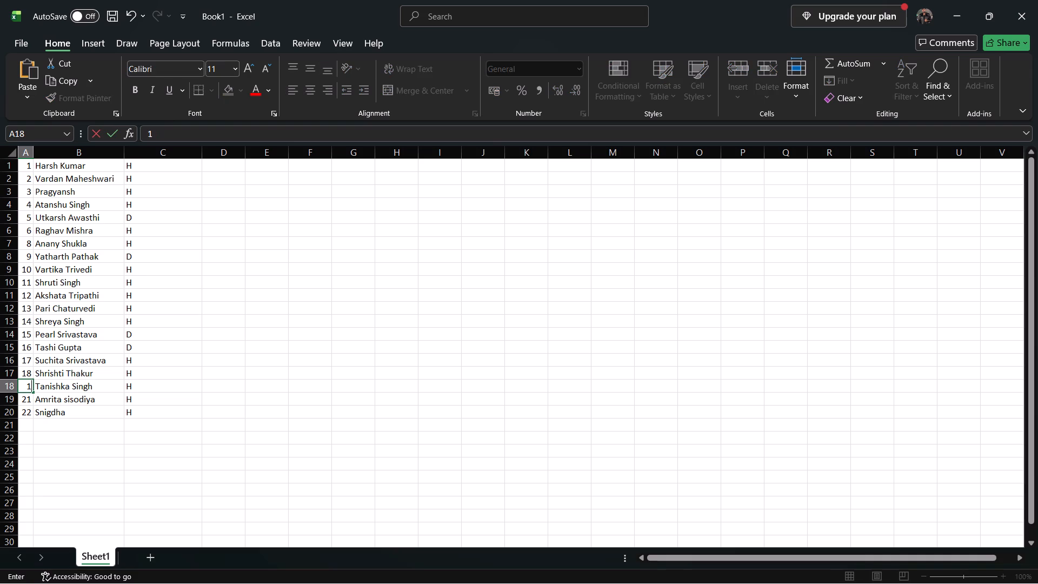
key(9)
key(Down)
text(20)
key(Down)
text(21)
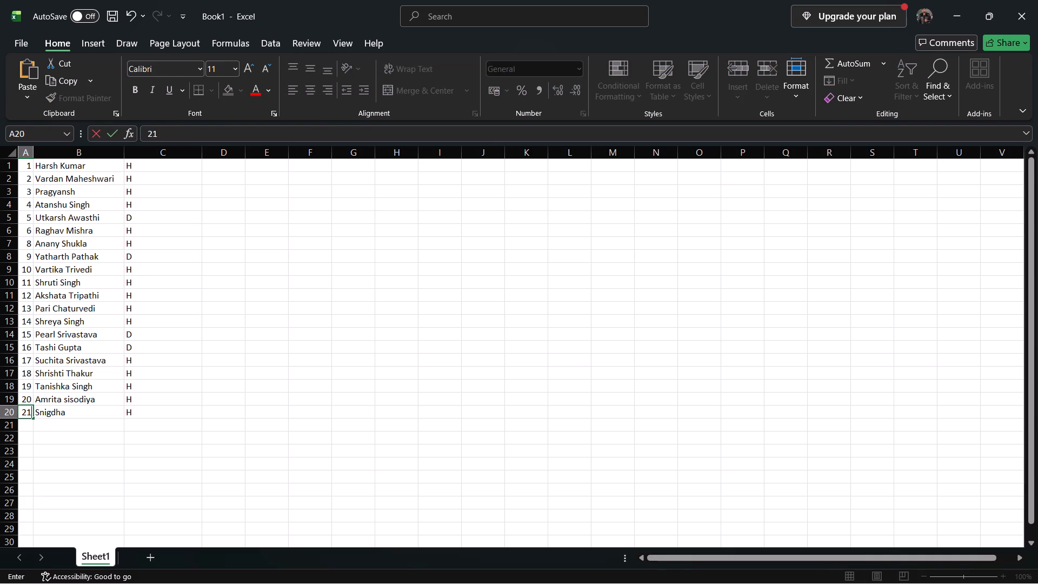
key(Return)
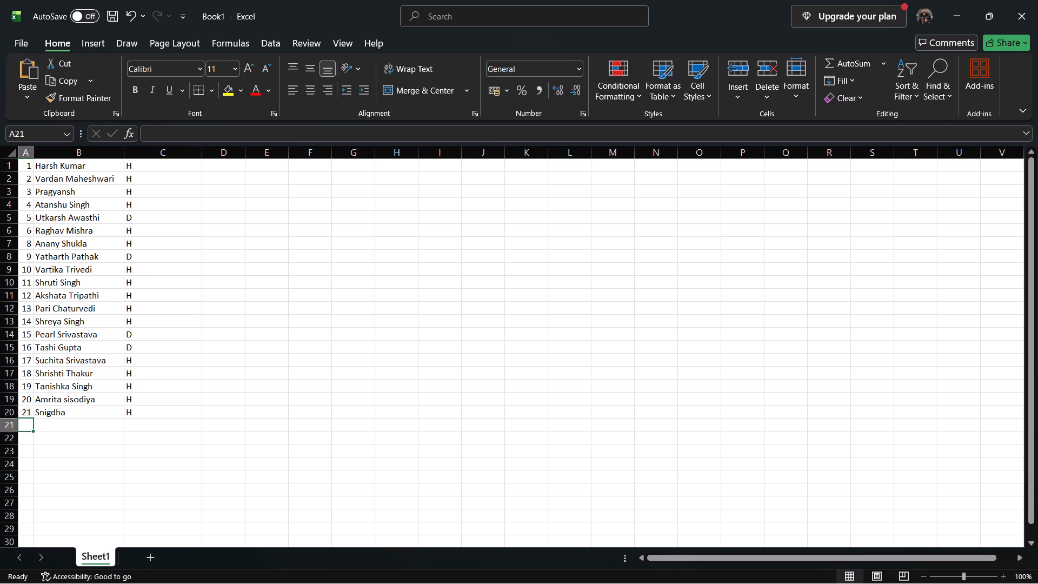
Change the serial number in cell A6 to 7.
click(26, 233)
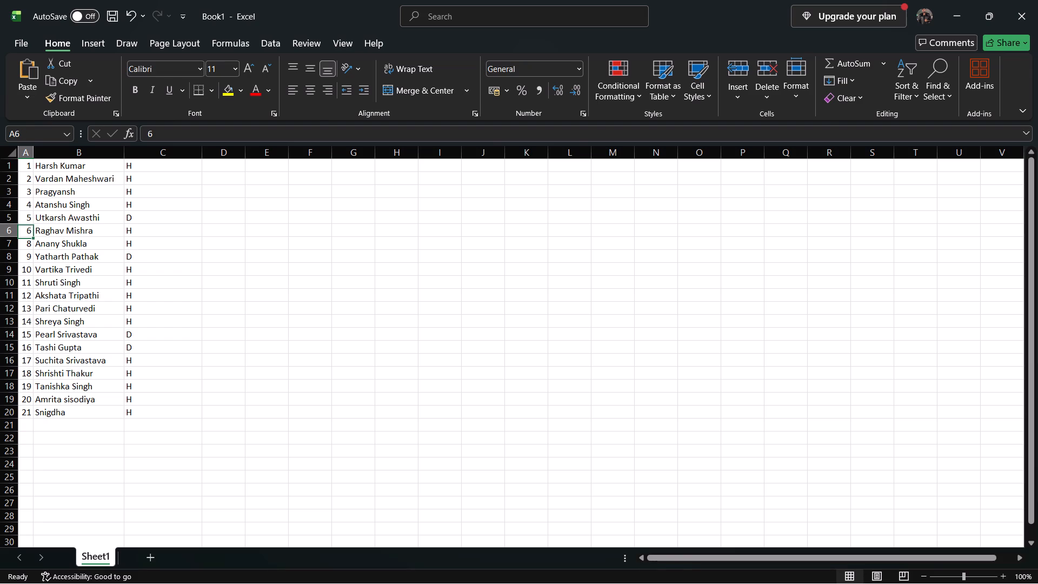
key(7)
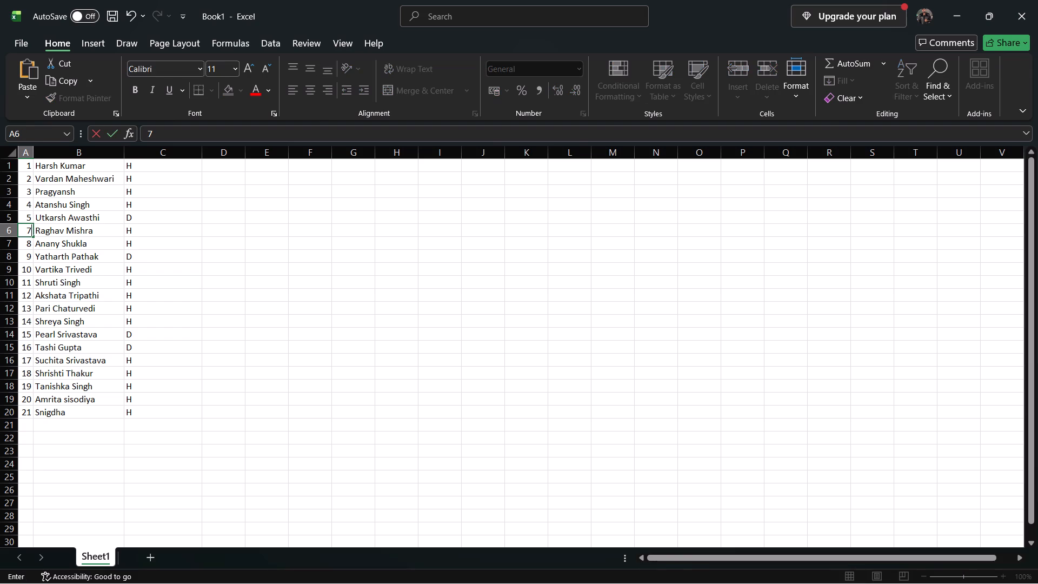
key(Return)
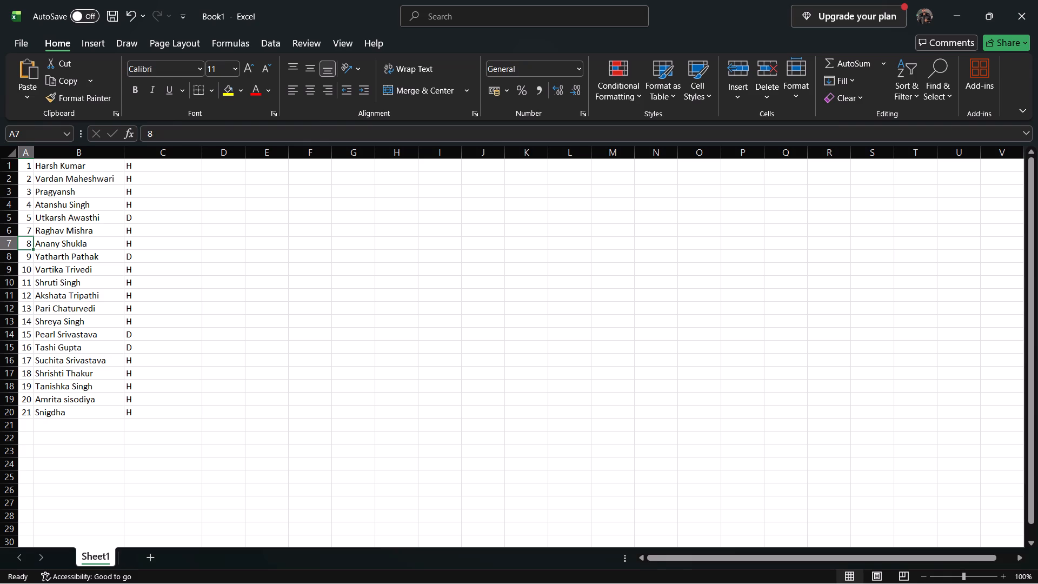
Insert a blank row above row 5, between the volunteers numbered 4 and 5.
click(17, 225)
click(17, 225)
right_click(17, 225)
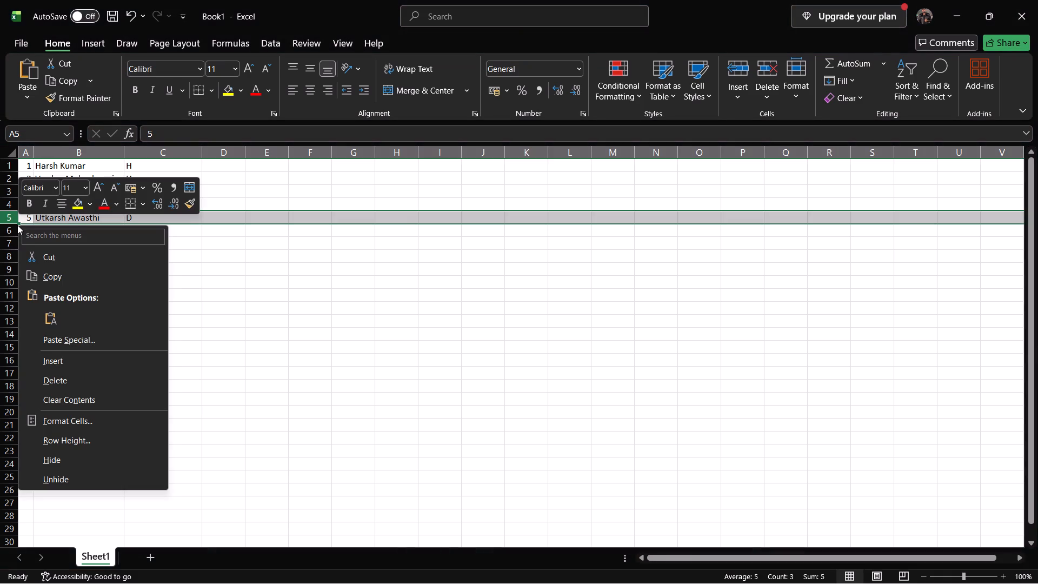
click(57, 360)
click(180, 275)
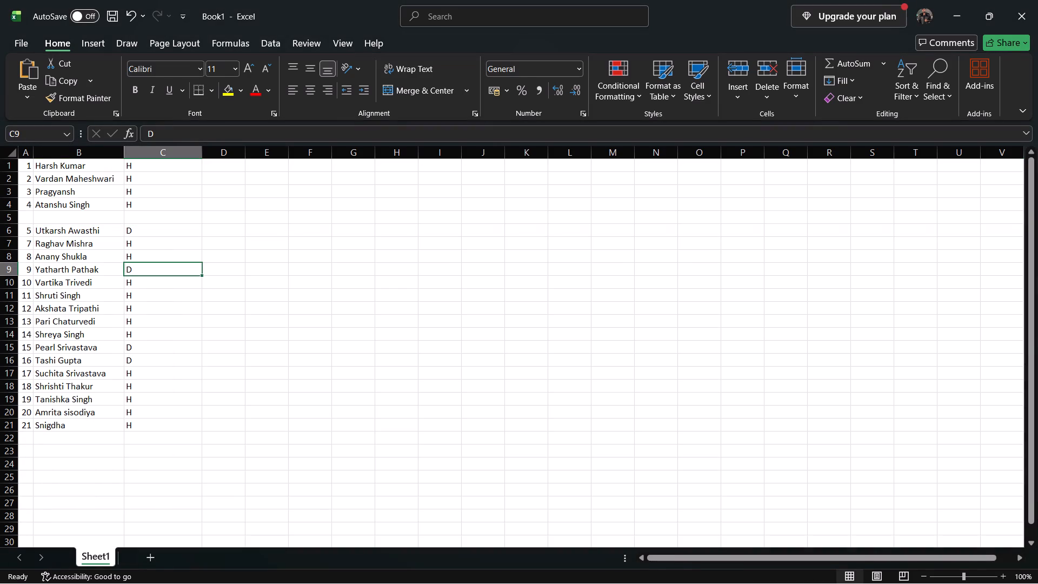
Enter serial number 5 in A5 of the blank row and set A6 to 6.
click(26, 217)
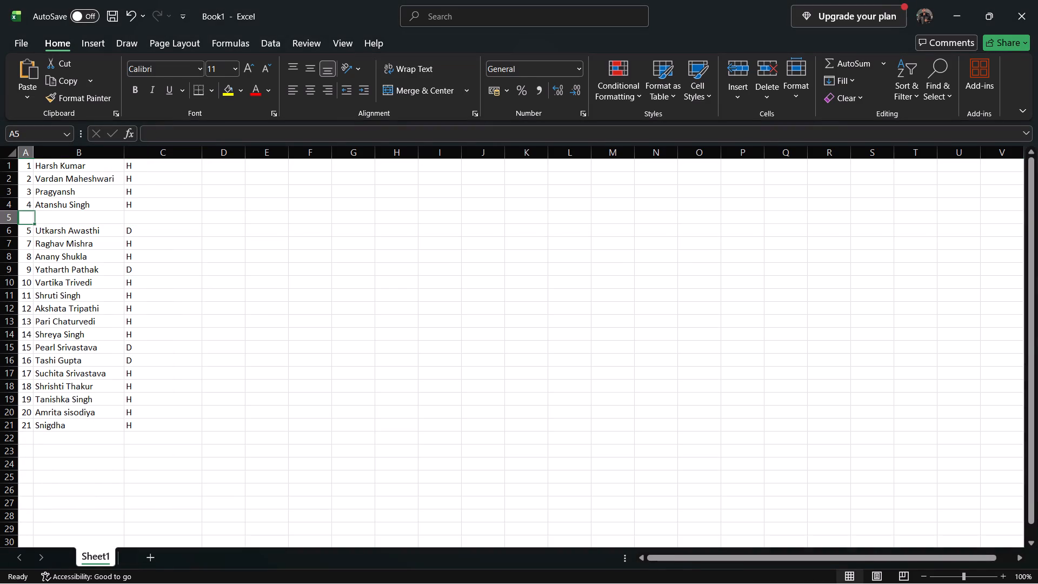
key(5)
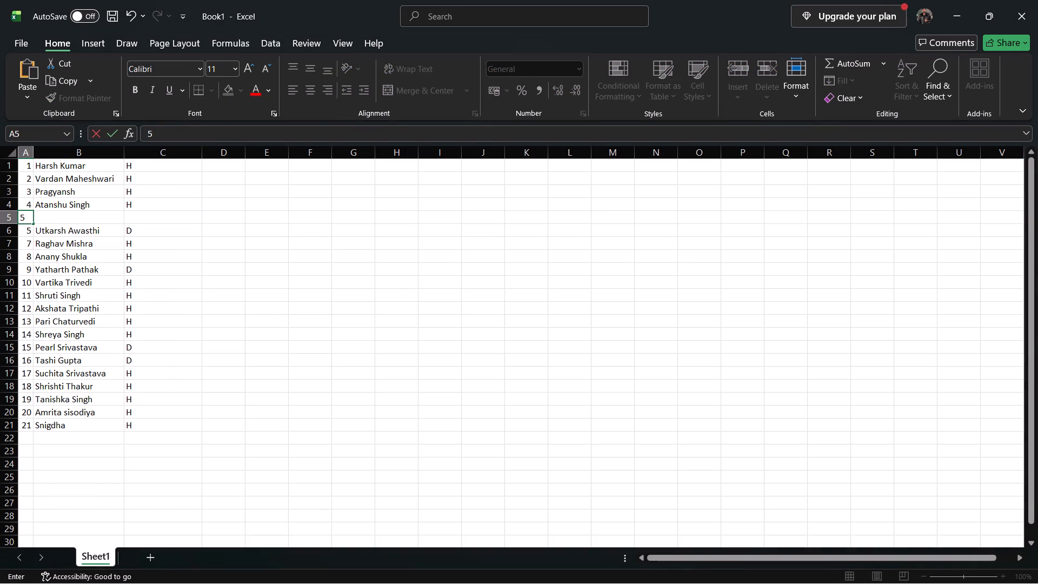
key(Return)
key(Down)
key(Up)
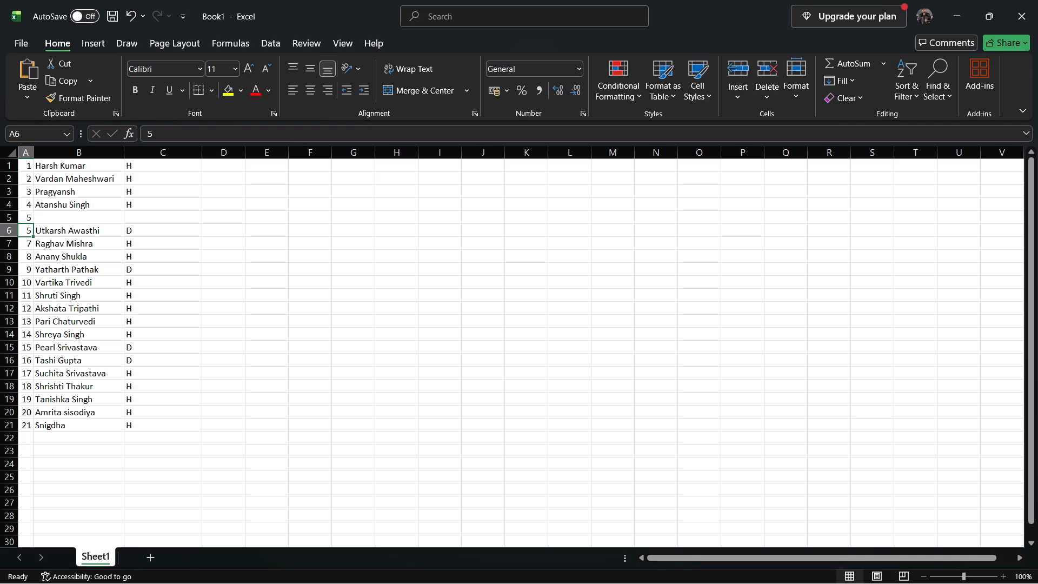
key(5)
key(BackSpace)
key(6)
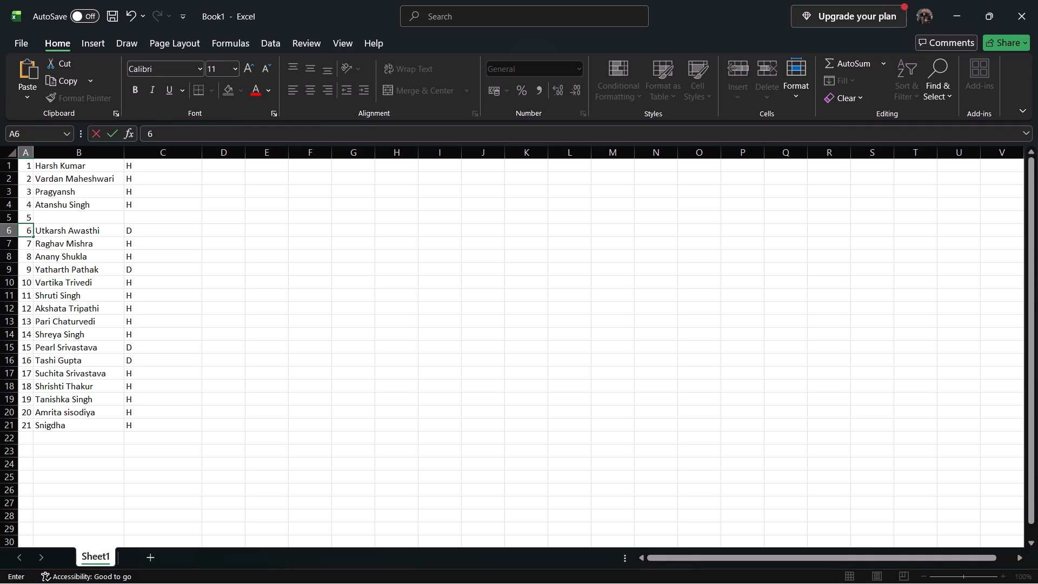
key(Return)
Fill in row 5 with the name Snigdha in B5 and the code H in C5.
click(56, 224)
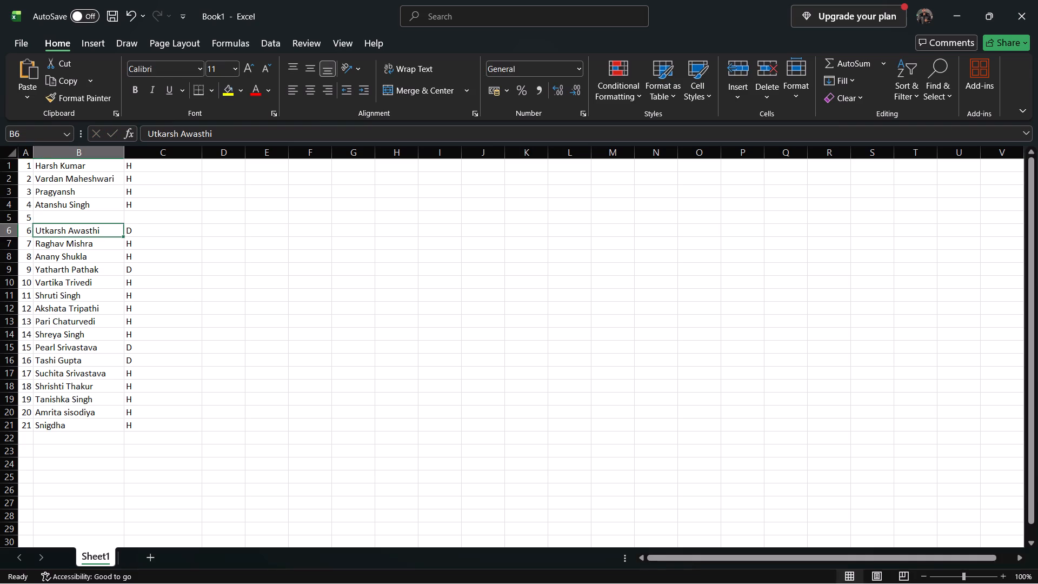
click(46, 216)
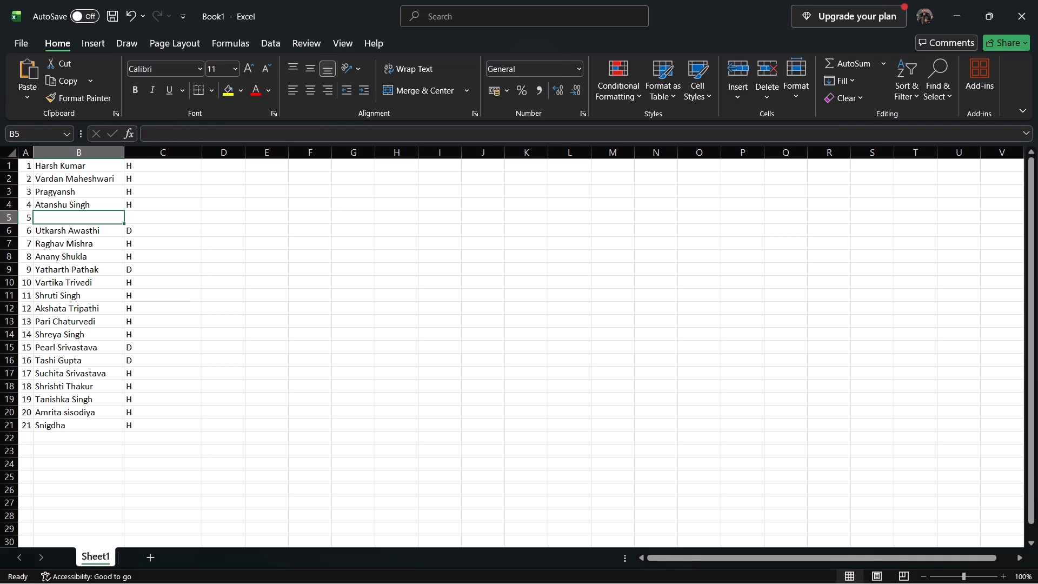
key(BackSpace)
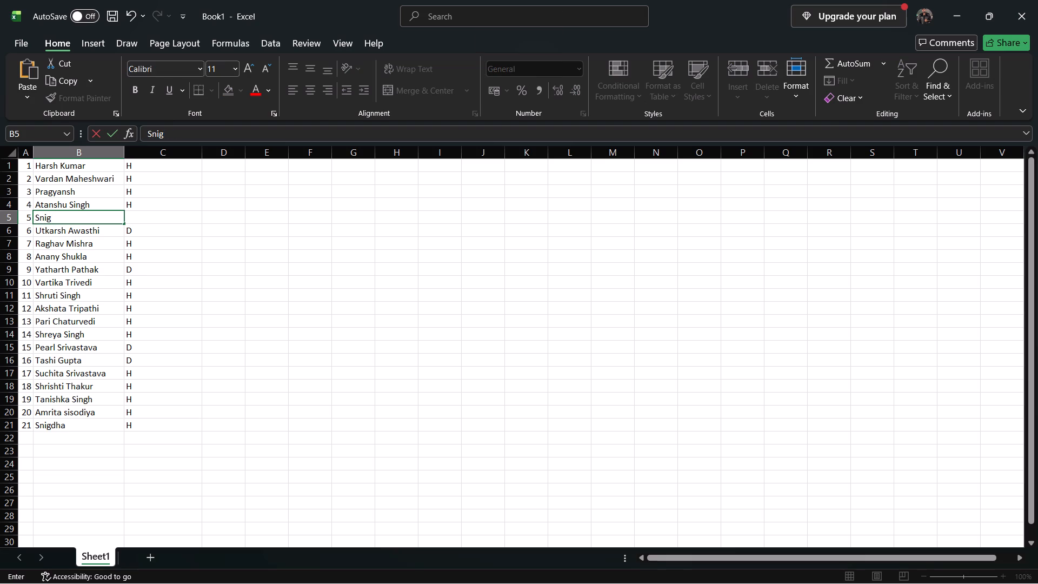
text(dha)
click(155, 218)
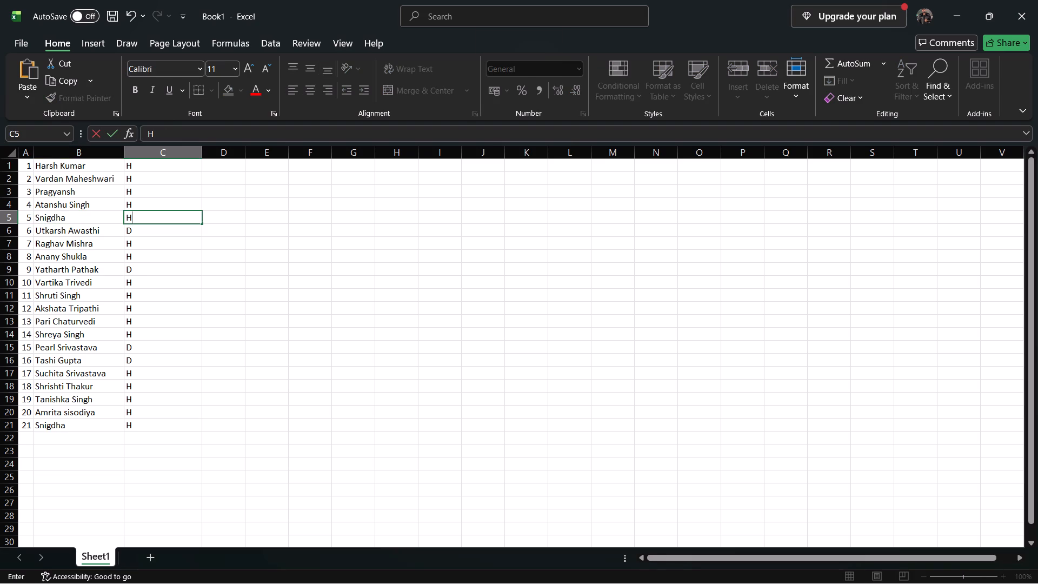
Clear the duplicate Snigdha entry in row 21, emptying its code, name and serial number cells.
click(150, 423)
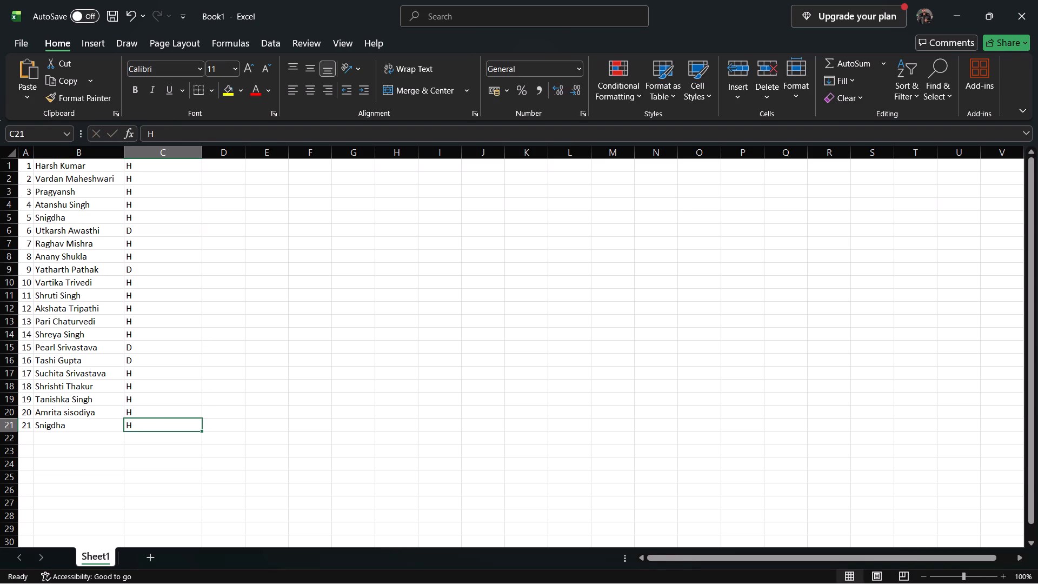
key(BackSpace)
key(Left)
key(BackSpace)
key(BackSpace)
key(Left)
key(BackSpace)
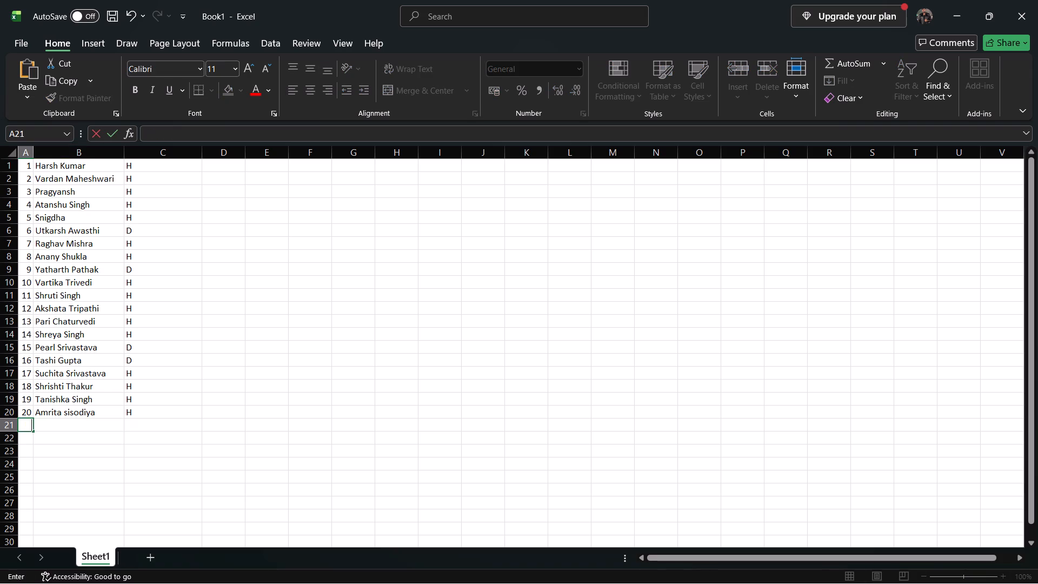
click(269, 427)
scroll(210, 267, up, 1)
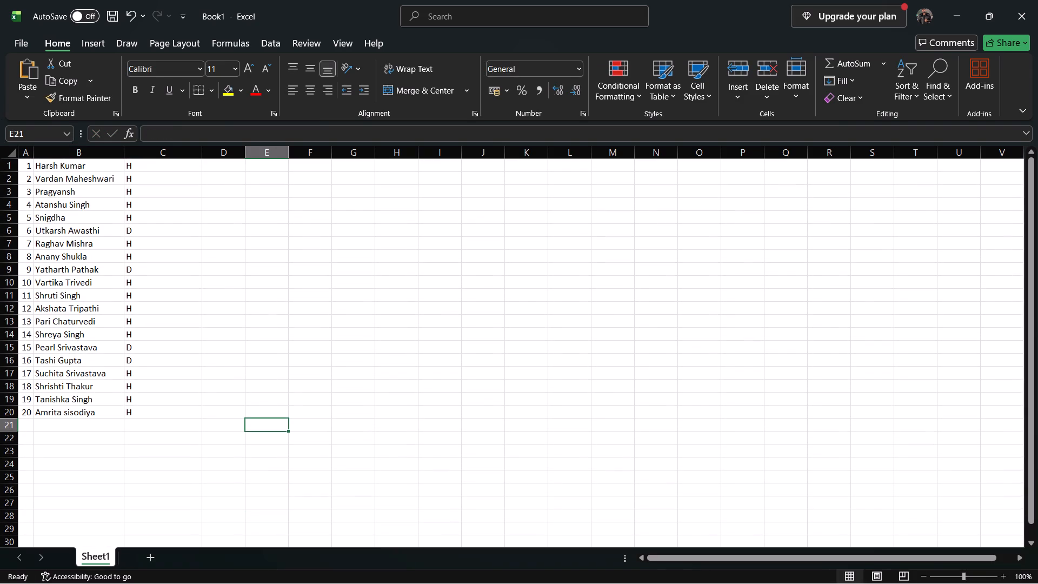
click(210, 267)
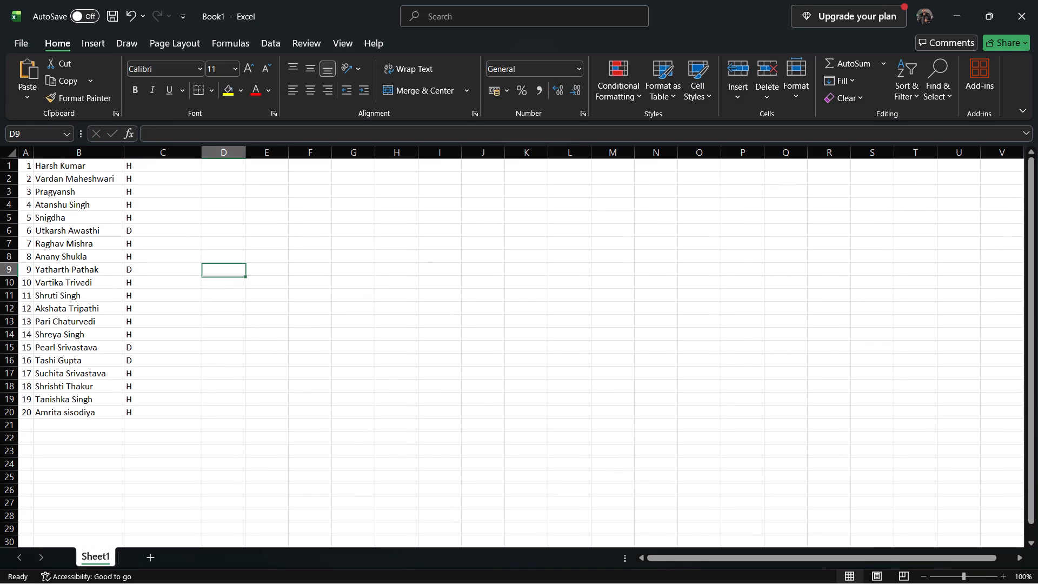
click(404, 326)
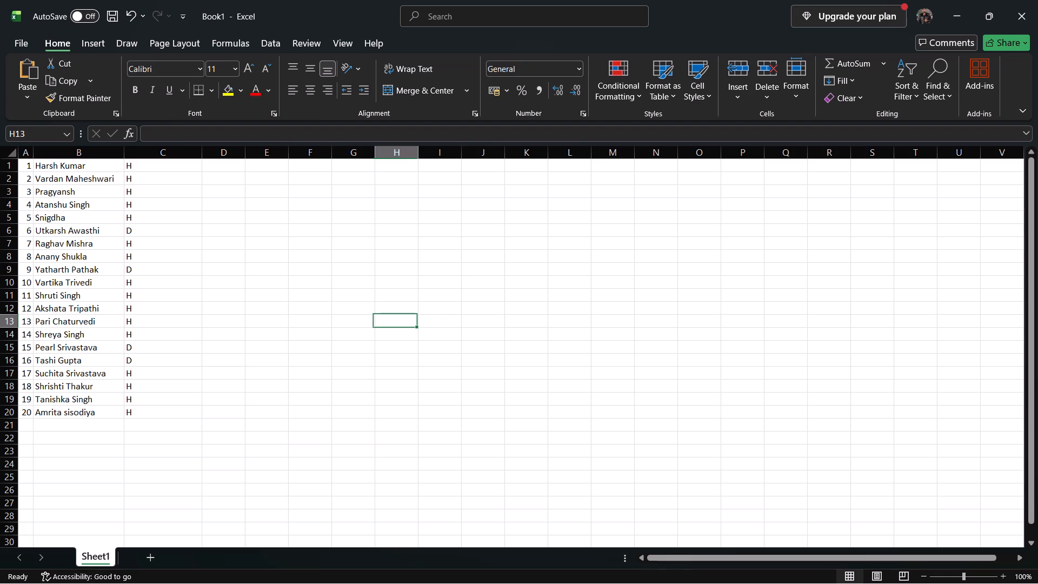
Narrow column C so it closely fits its single-letter H and D codes.
click(489, 330)
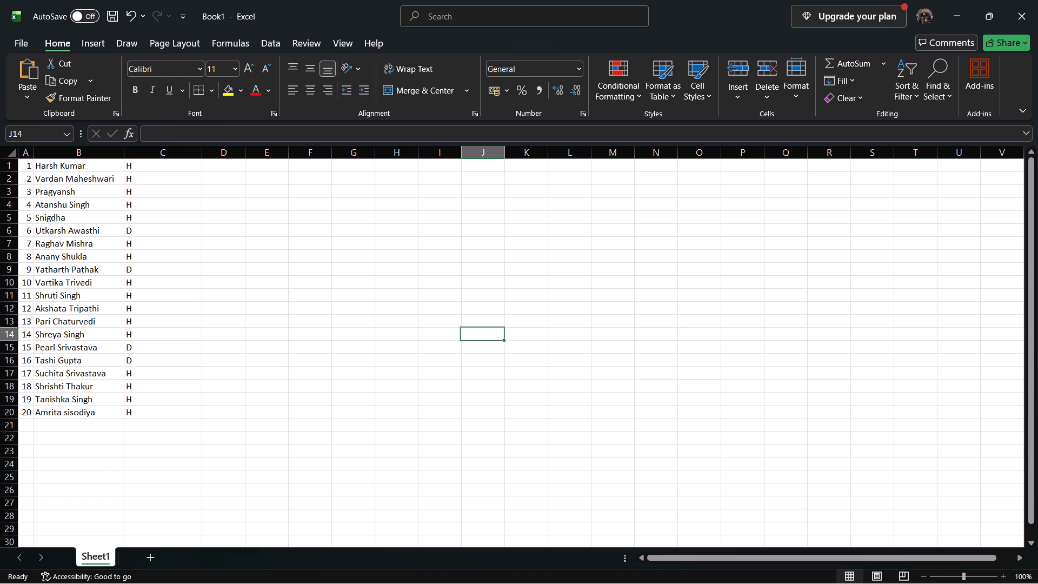
drag(202, 156, 134, 150)
drag(134, 150, 139, 149)
drag(139, 149, 147, 148)
click(207, 213)
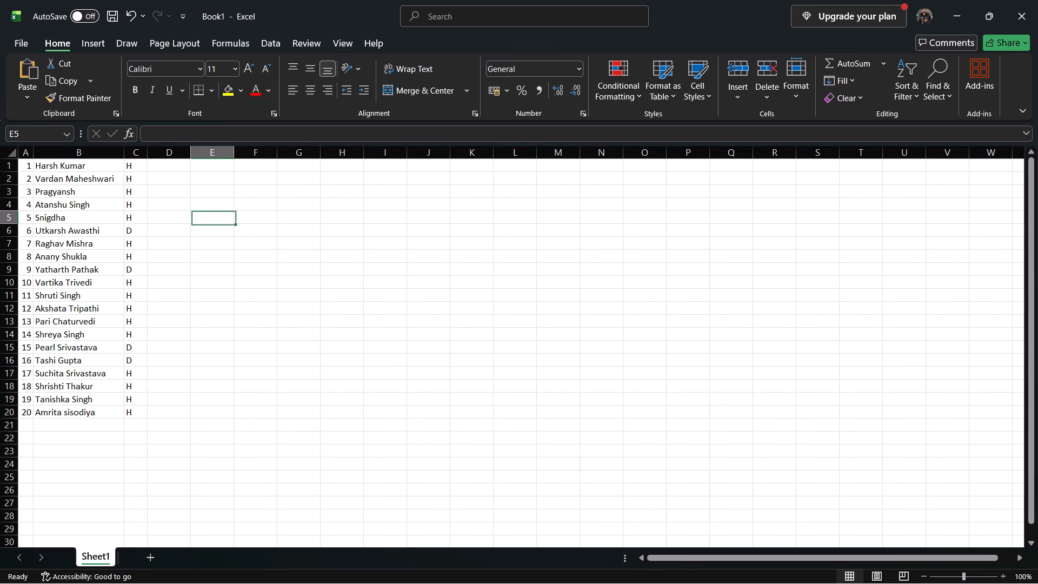
click(271, 223)
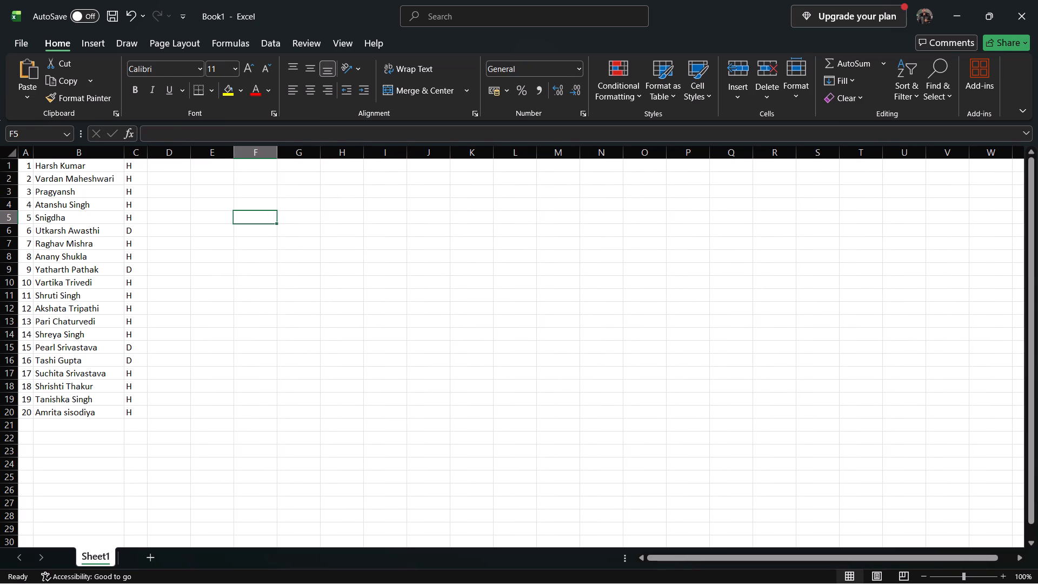
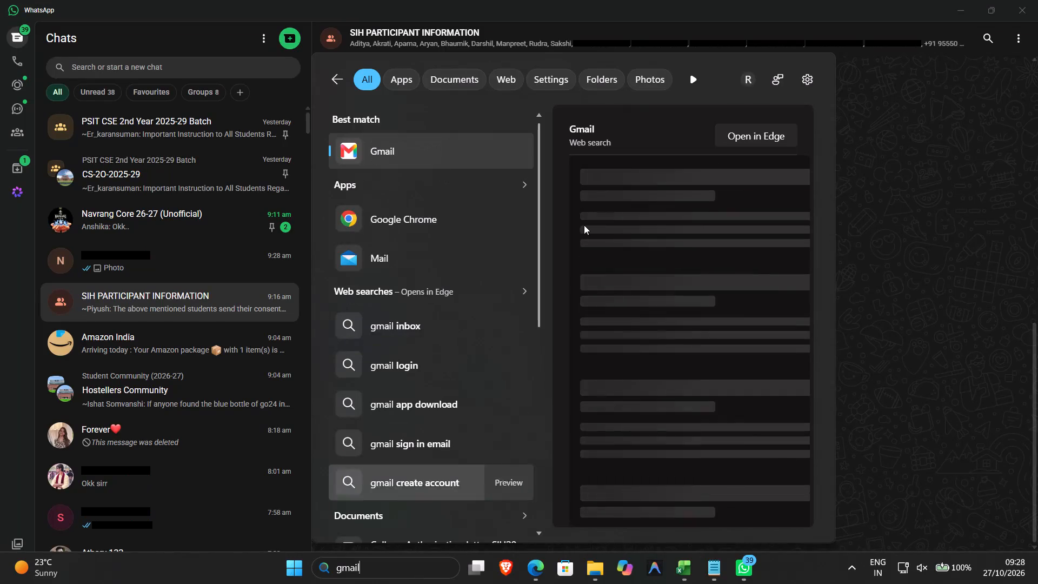
Launch Google Chrome from the system search results for gmail.
click(418, 218)
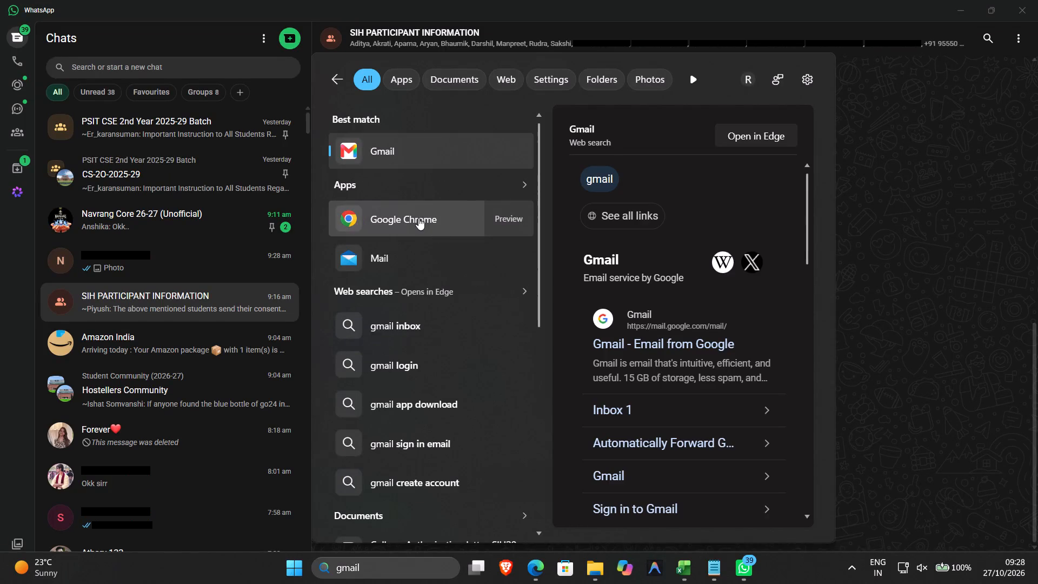
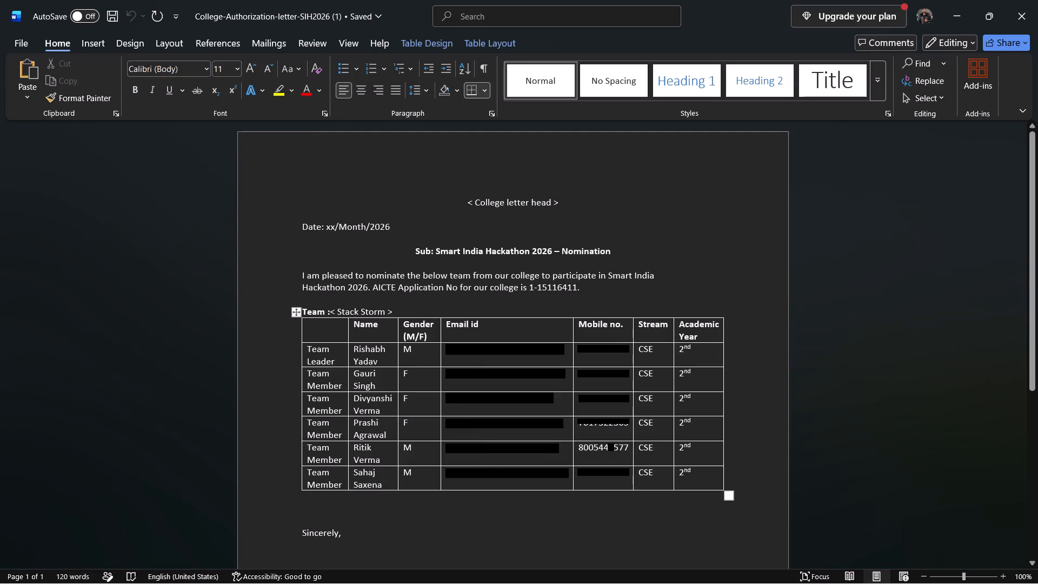
drag(517, 473, 443, 475)
key(BackSpace)
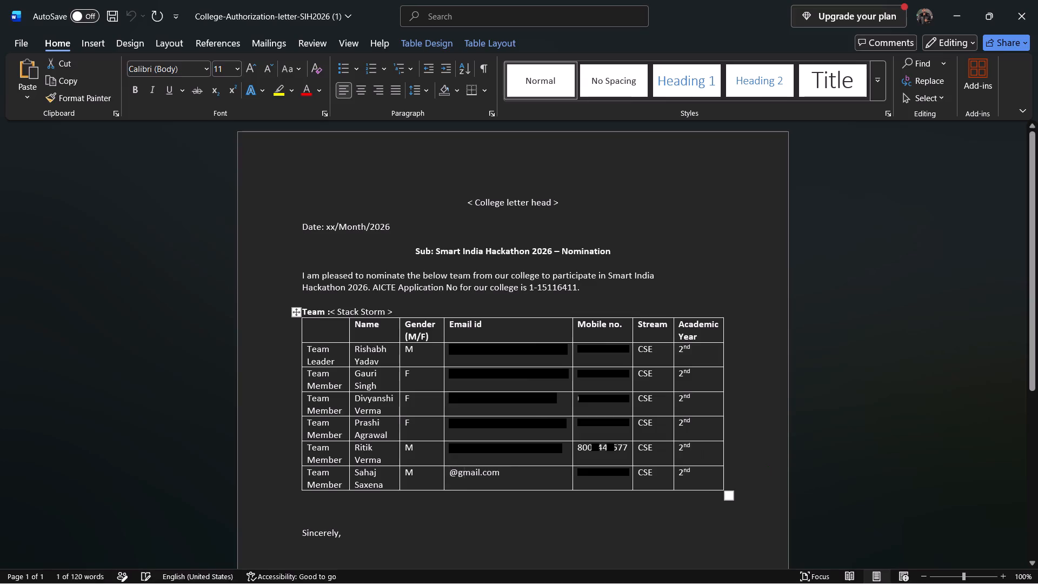
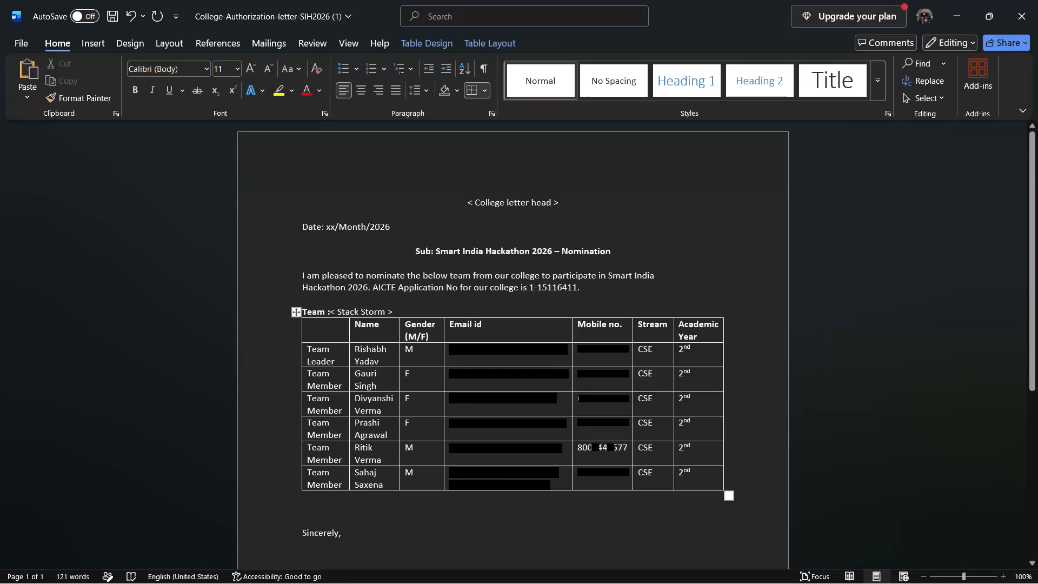
Delete the extra second e-mail address from the Email id cell in the last team member's row.
key(BackSpace)
key(BackSpace)
key(BackSpace)
key(BackSpace)
key(BackSpace)
key(BackSpace)
key(BackSpace)
key(BackSpace)
key(BackSpace)
key(BackSpace)
key(BackSpace)
key(BackSpace)
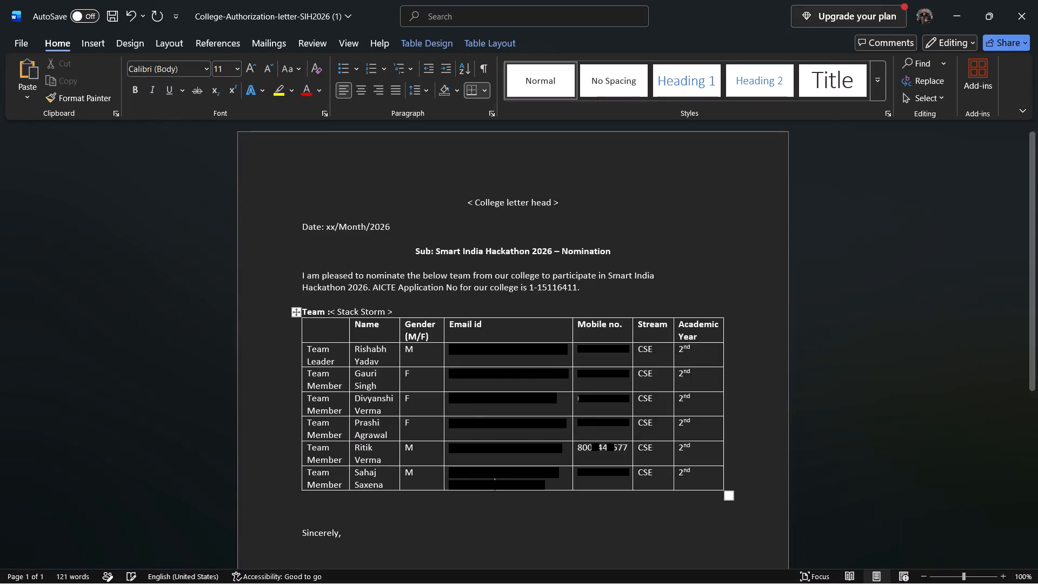
key(BackSpace)
key(BackSpace)
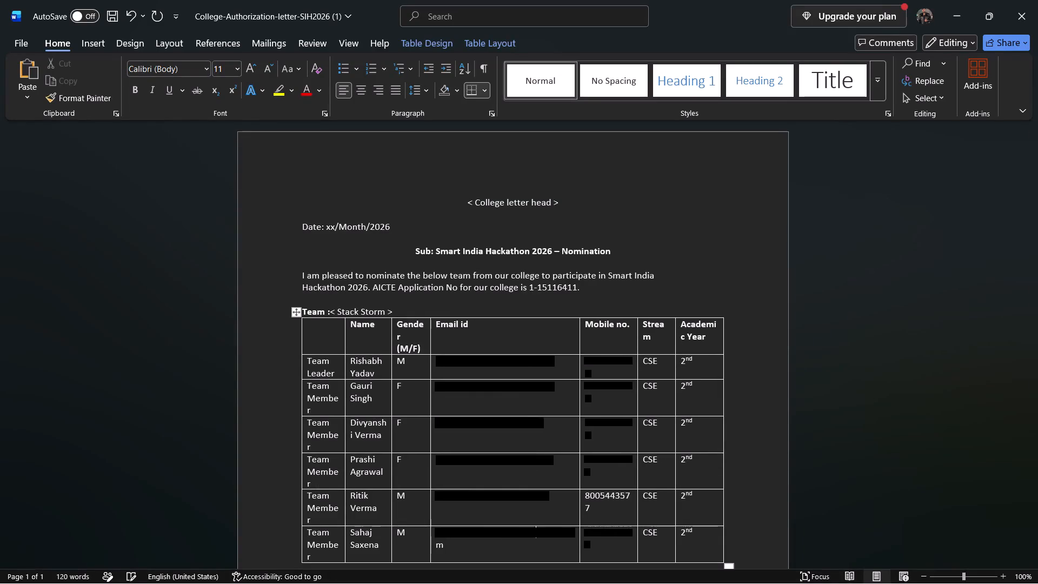
key(BackSpace)
key(BackSpace)
key(BackSpace)
key(BackSpace)
key(BackSpace)
key(BackSpace)
key(BackSpace)
key(BackSpace)
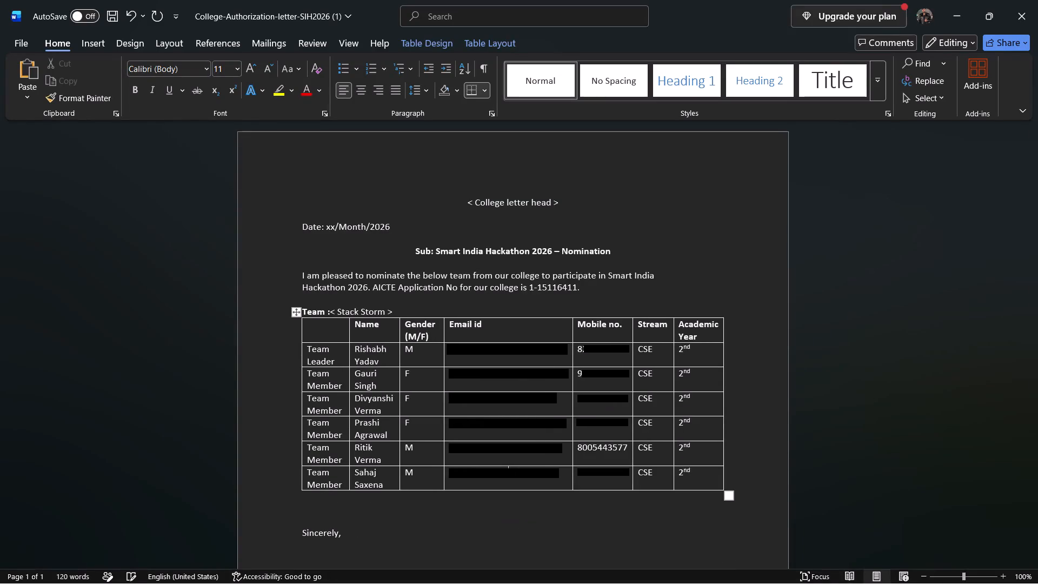
click(598, 541)
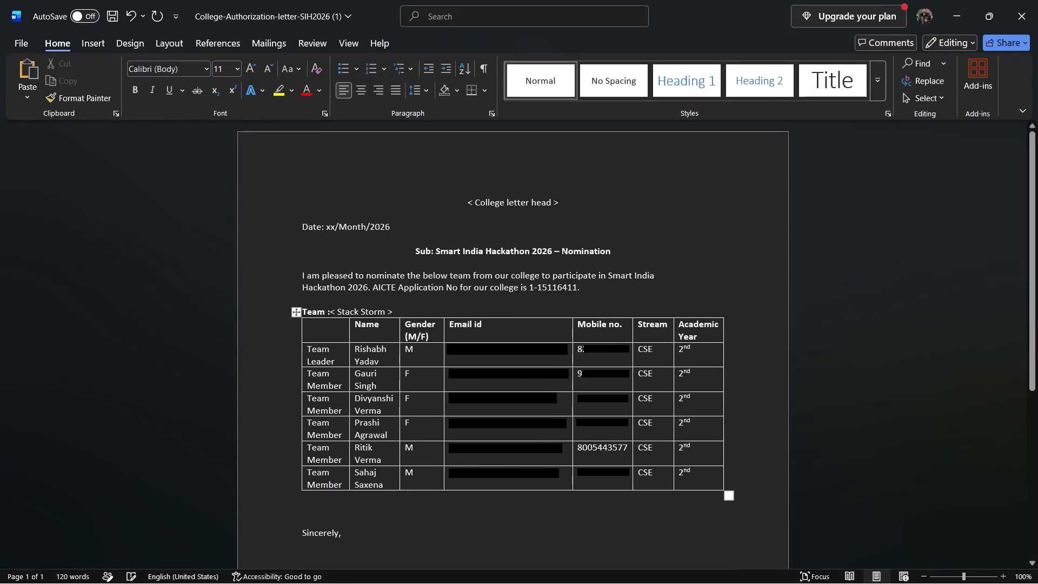
Save the College-Authorization-letter-SIH2026 (1) document under its existing name.
click(25, 39)
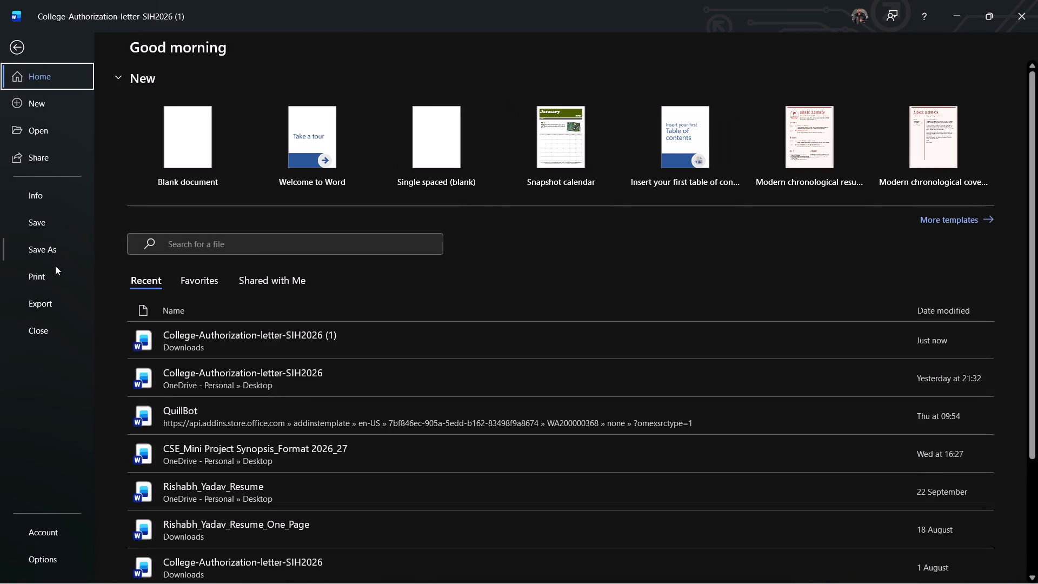
click(30, 212)
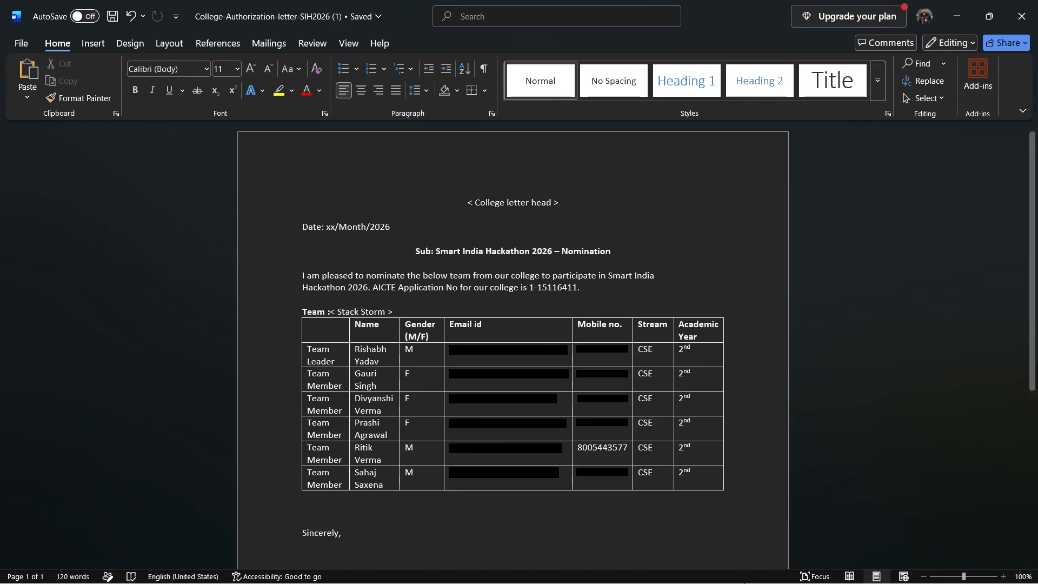
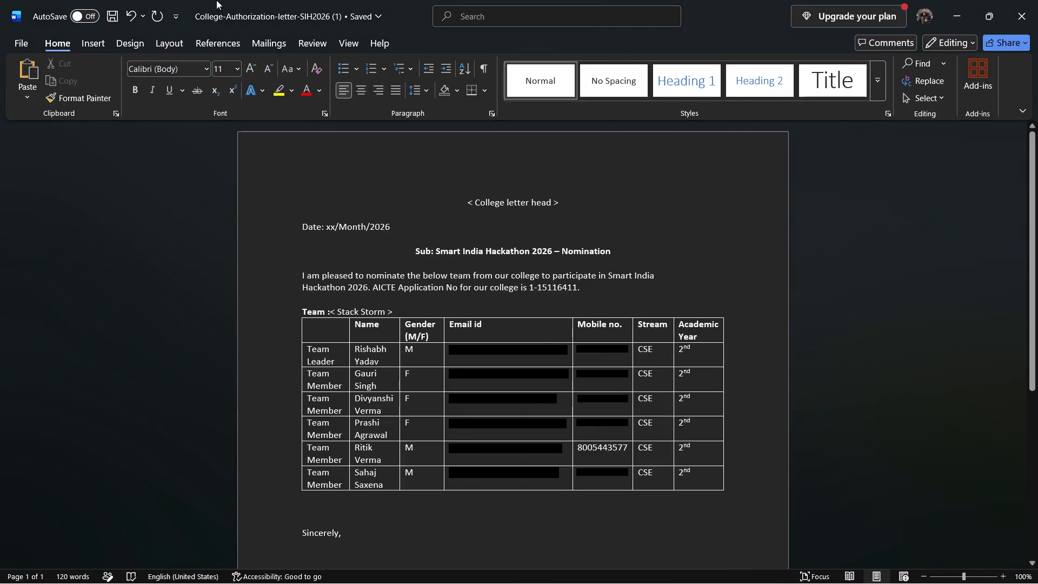
Save a copy of the nomination letter to the Desktop folder as Word document College-Authorization-letter-SIH2026 (1).
click(11, 40)
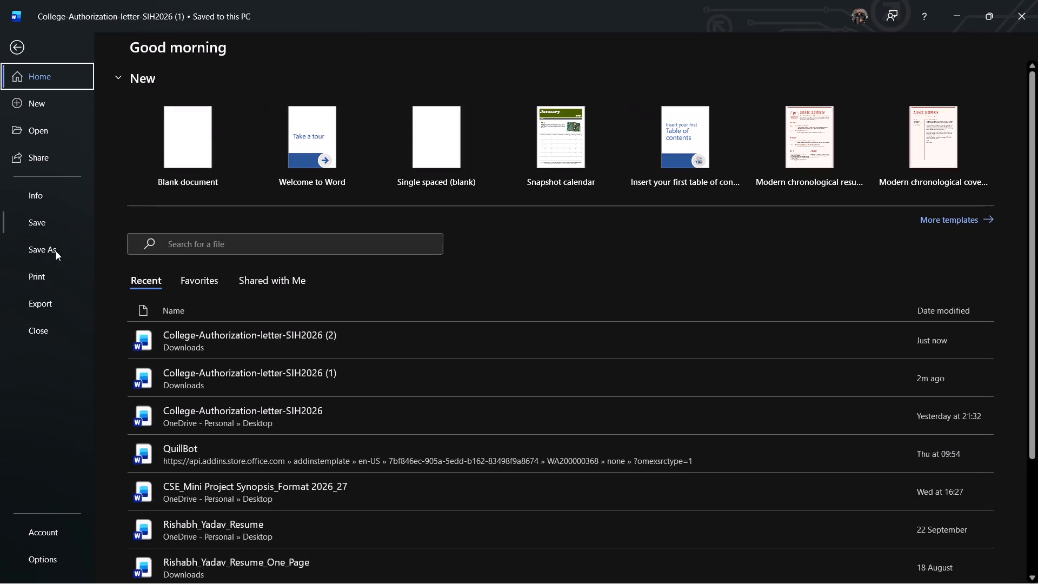
click(55, 254)
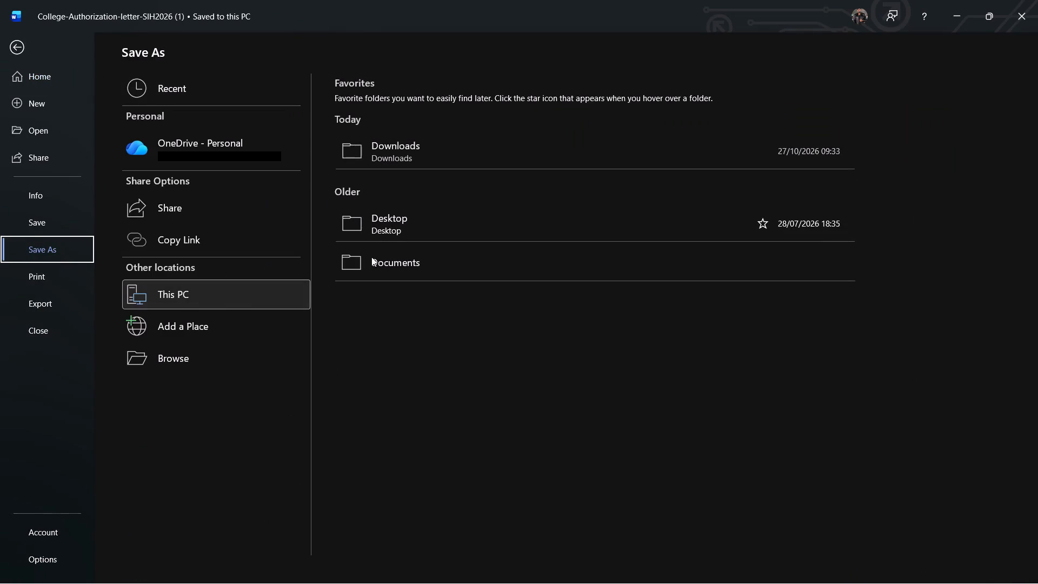
click(372, 238)
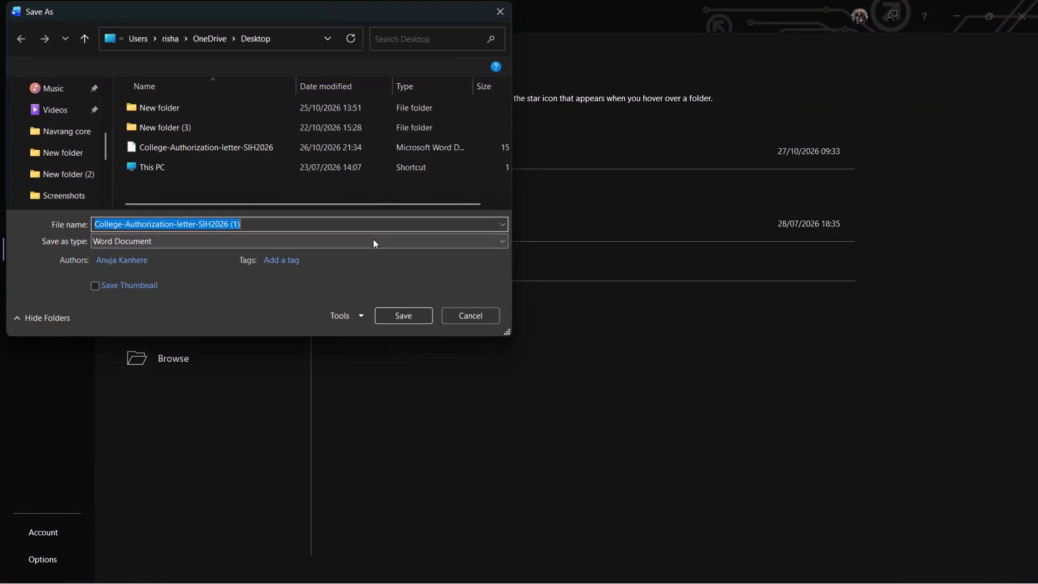
click(290, 227)
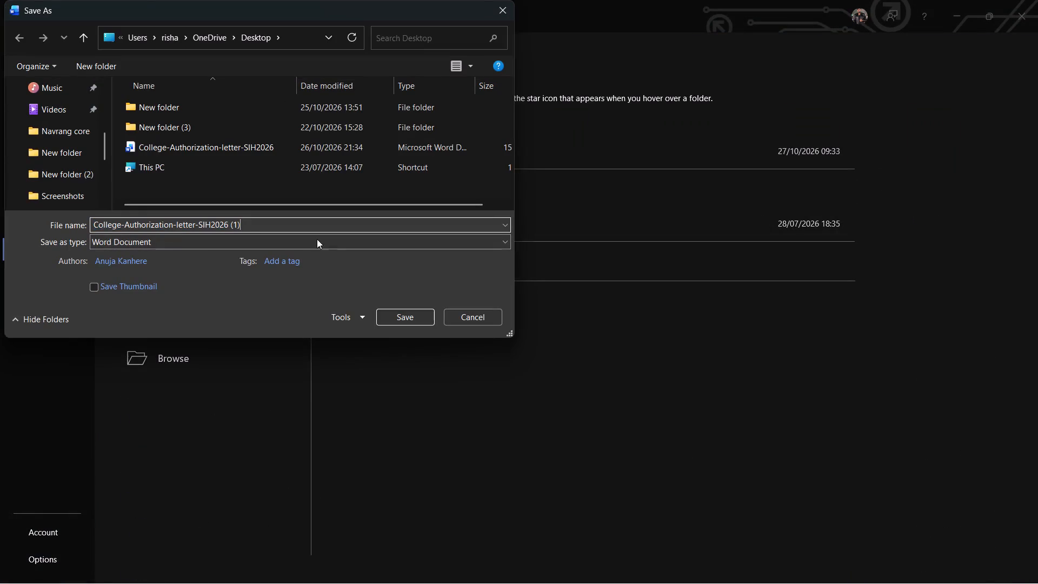
click(394, 315)
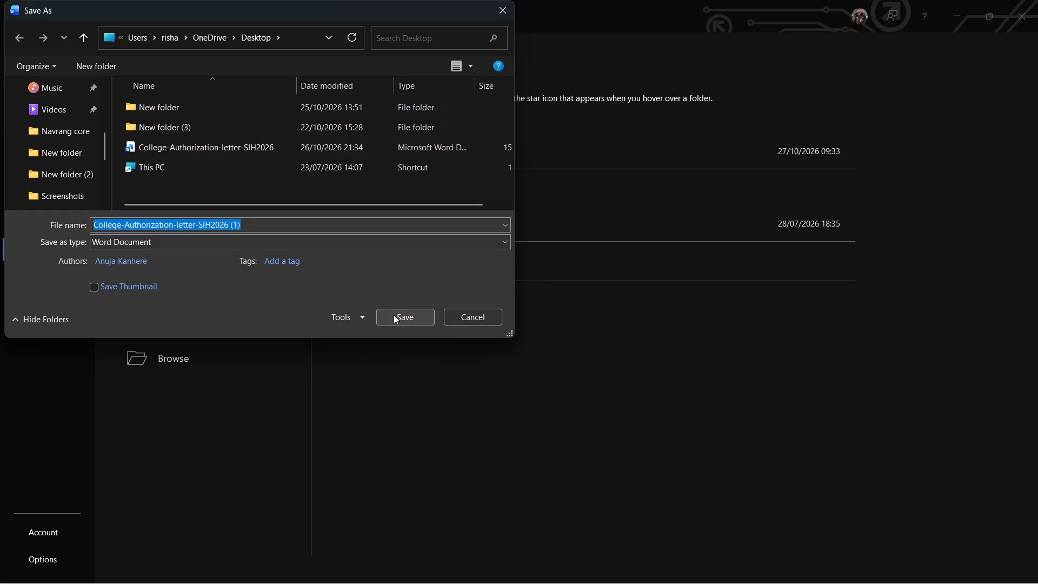
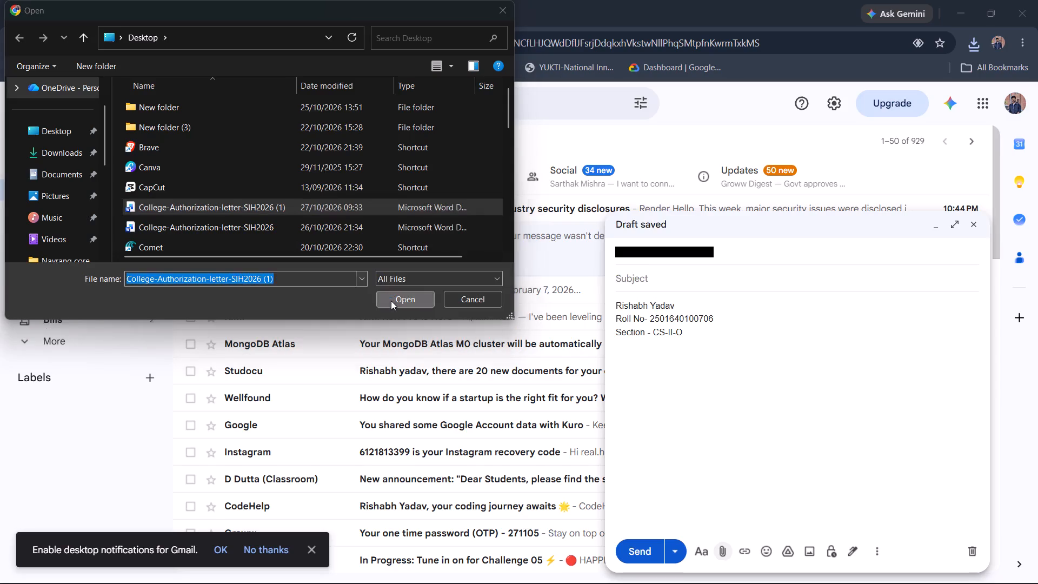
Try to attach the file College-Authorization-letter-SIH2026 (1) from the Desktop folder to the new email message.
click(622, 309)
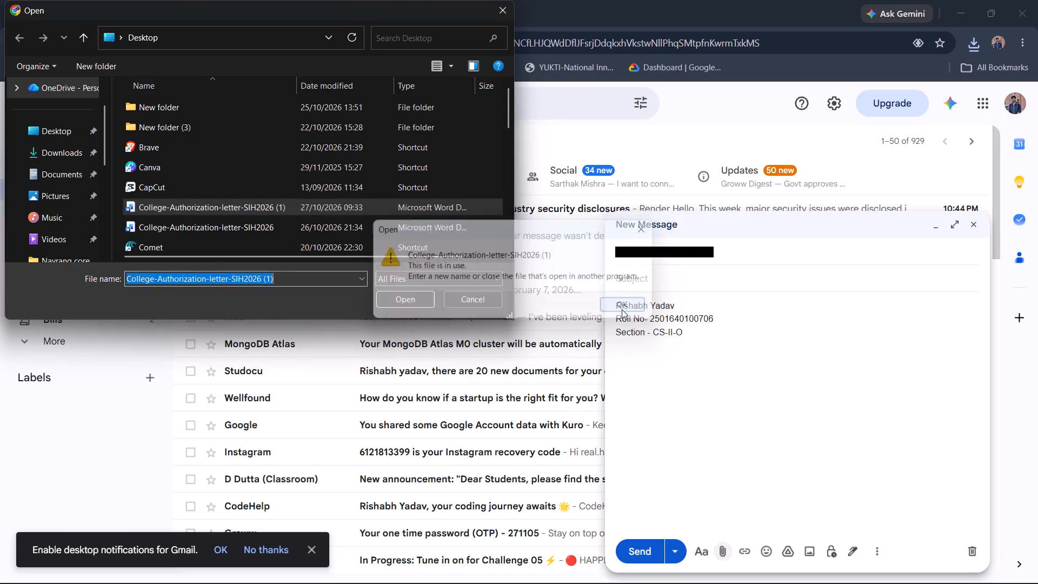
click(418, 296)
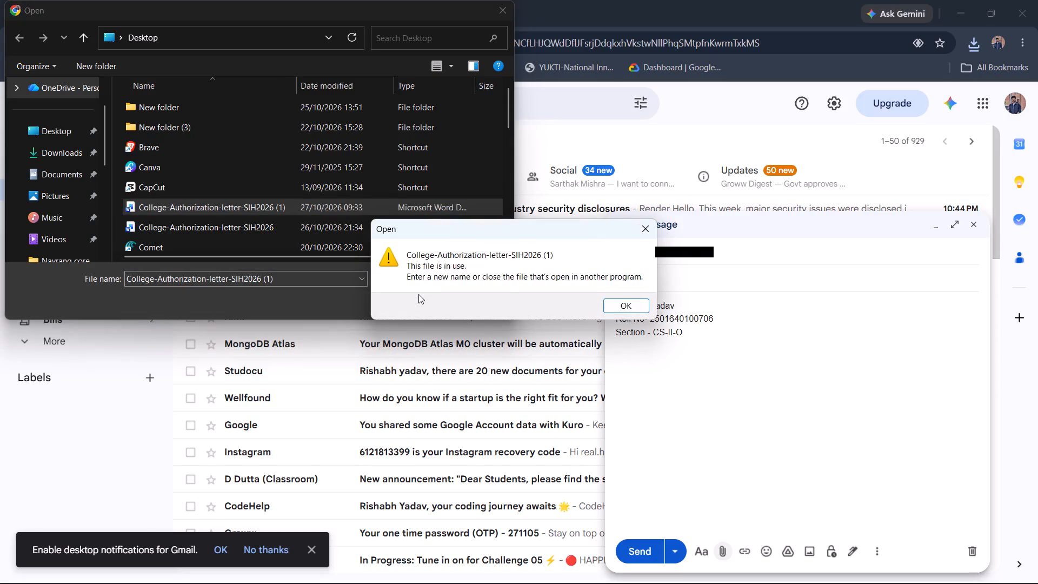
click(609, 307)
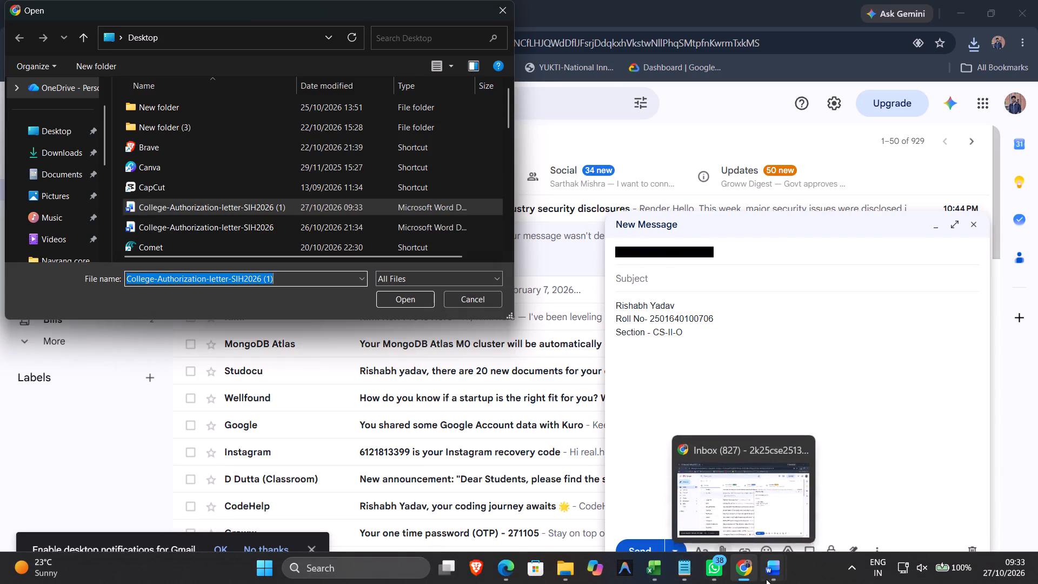
Close the Word window holding the college authorization letter so that the file is free to attach.
click(755, 458)
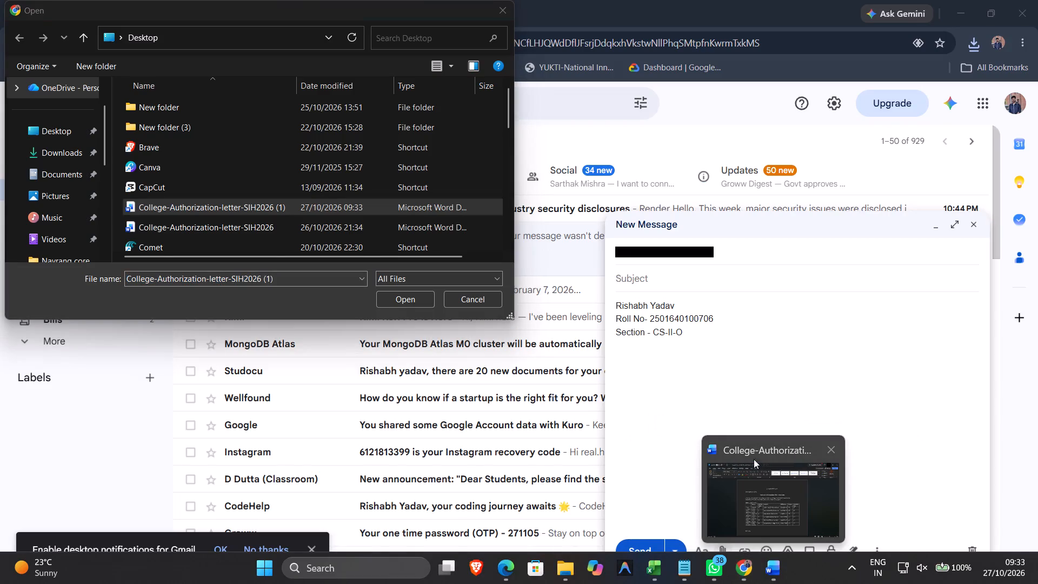
click(830, 455)
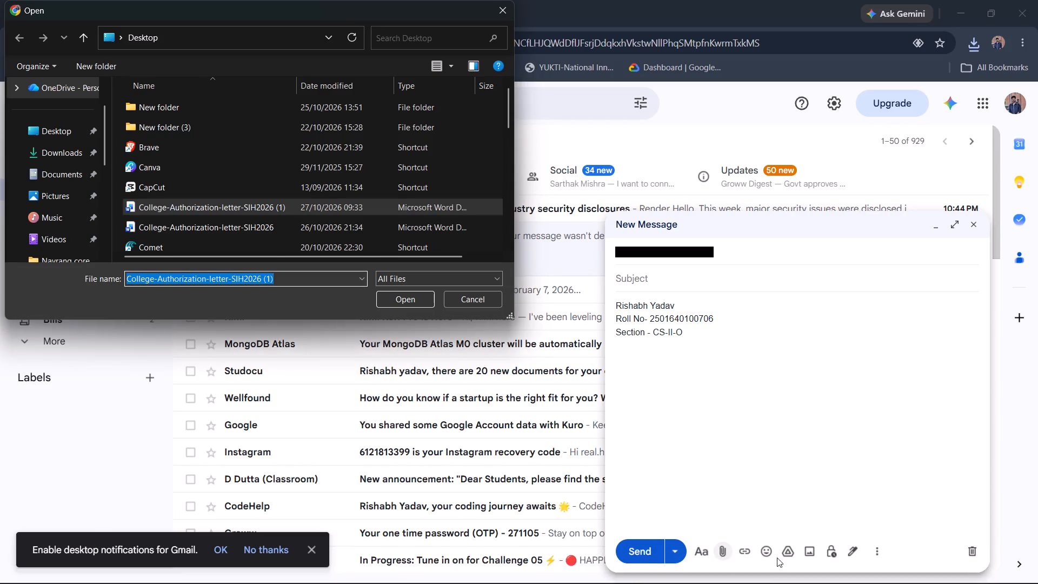
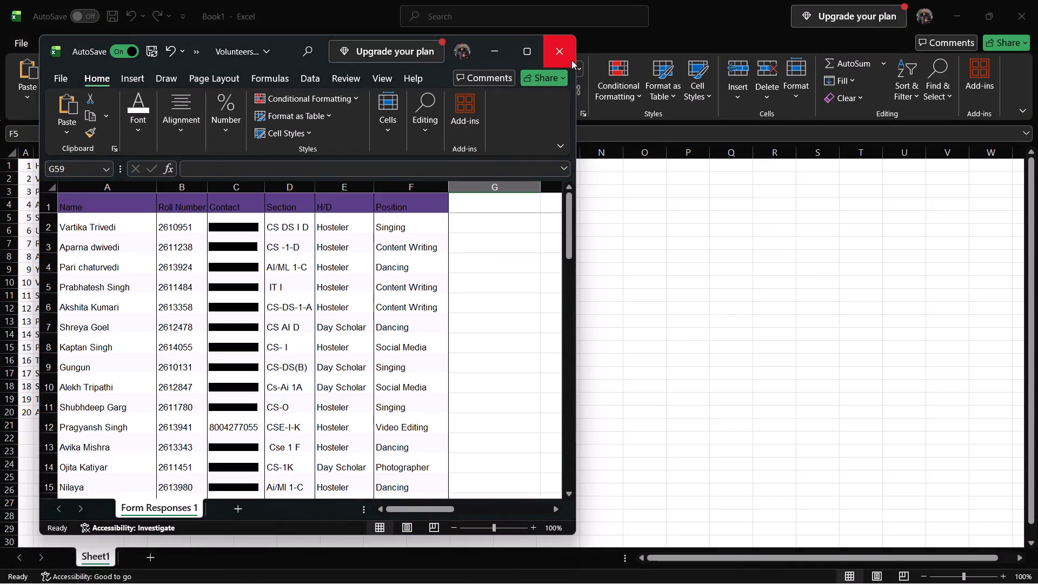
Close the Volunteers form responses workbook, leaving the Book1 volunteer list open.
click(571, 58)
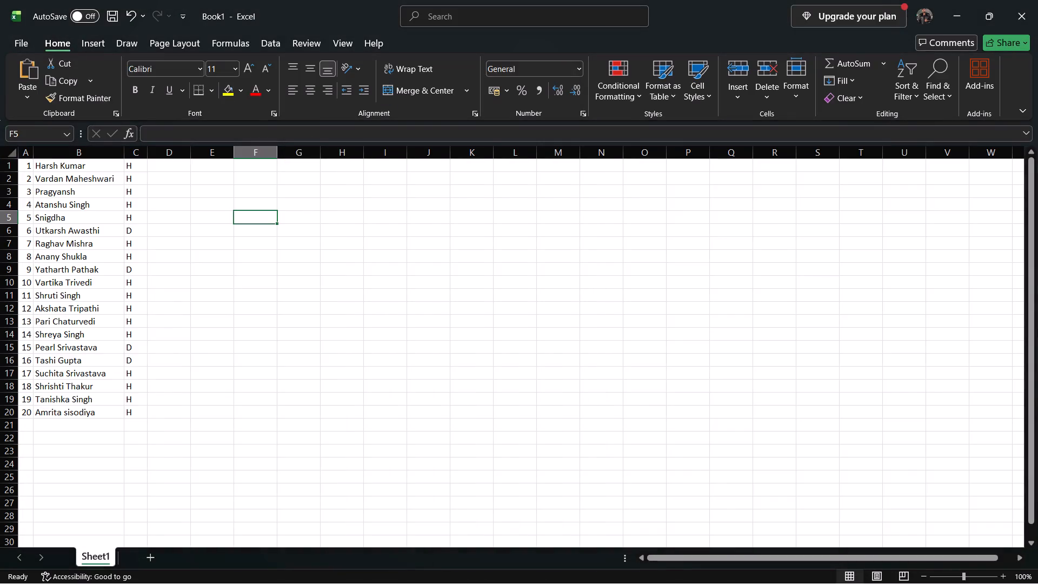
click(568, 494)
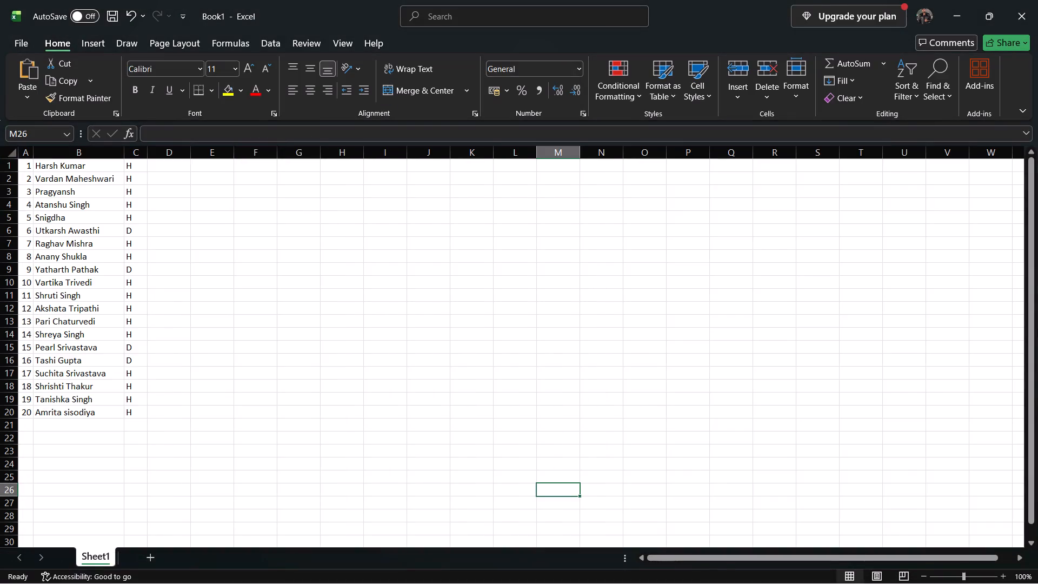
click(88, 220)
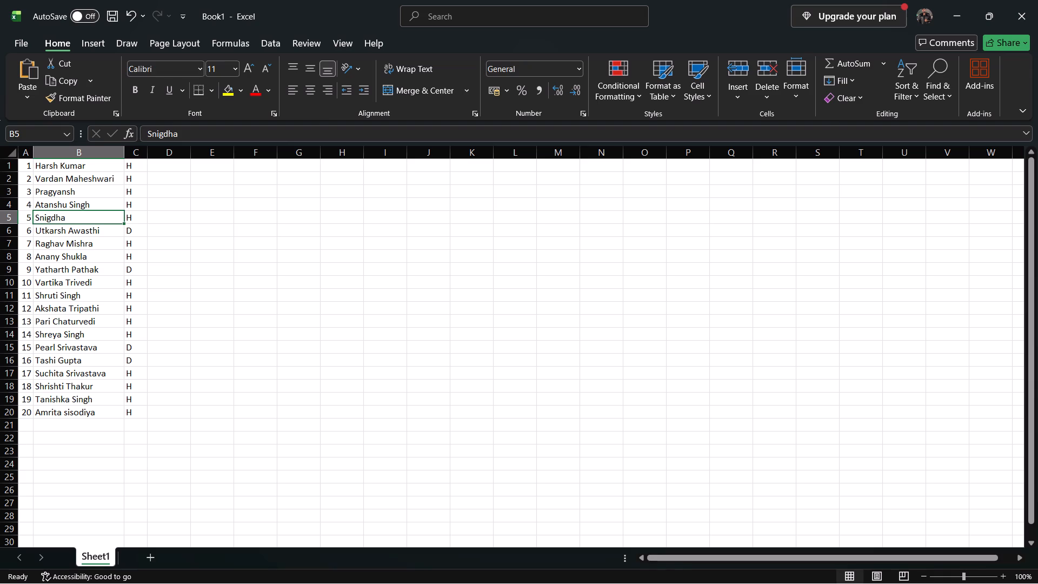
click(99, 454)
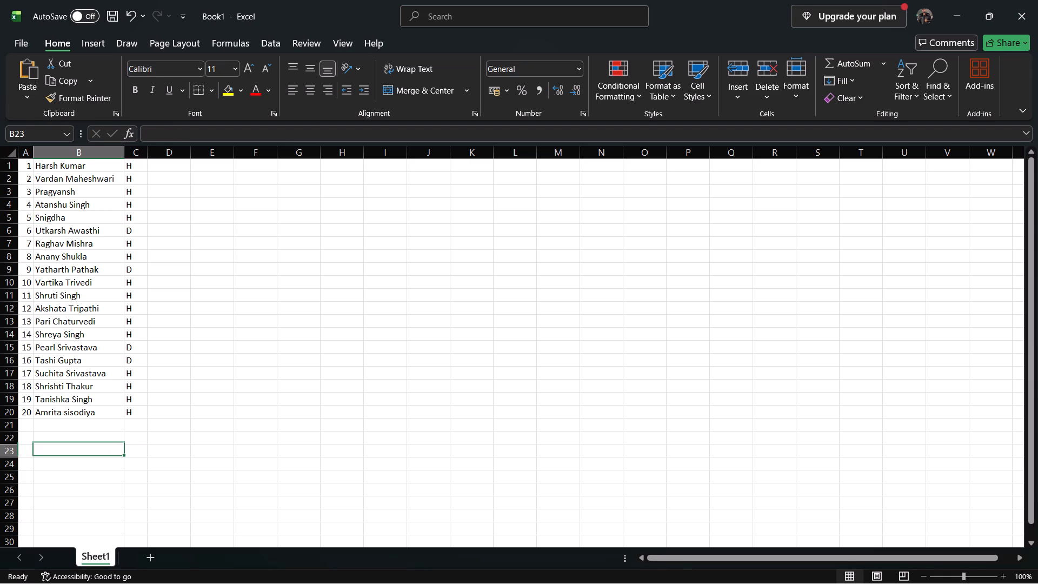
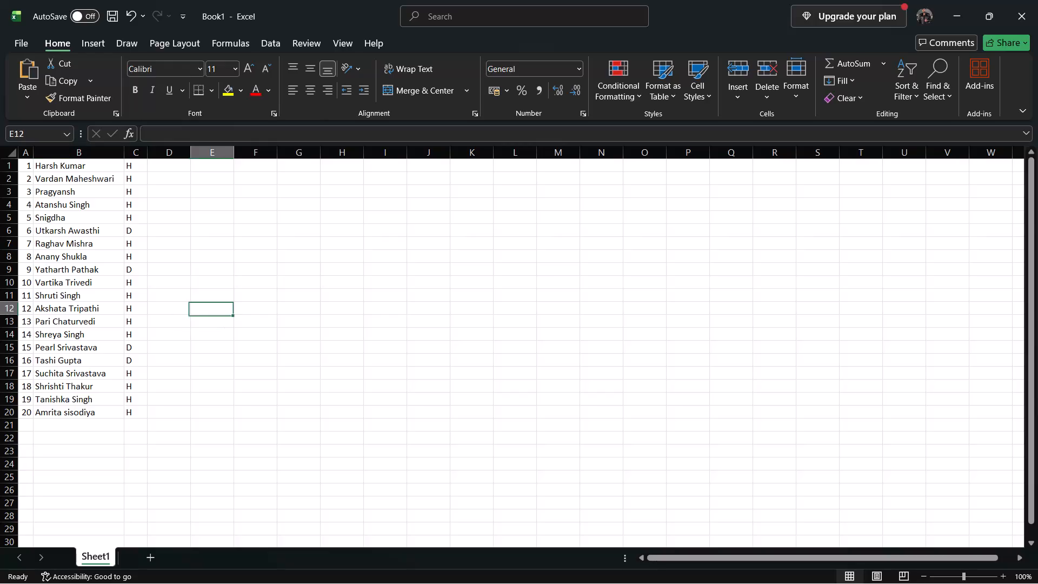
Widen the empty column D next to the H and D codes in the volunteer list.
click(167, 164)
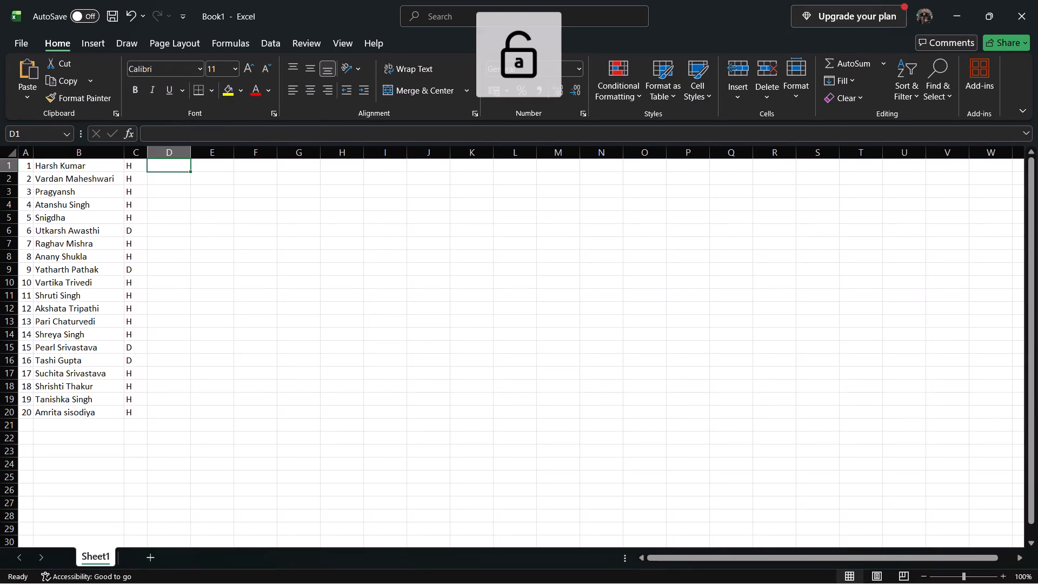
click(167, 164)
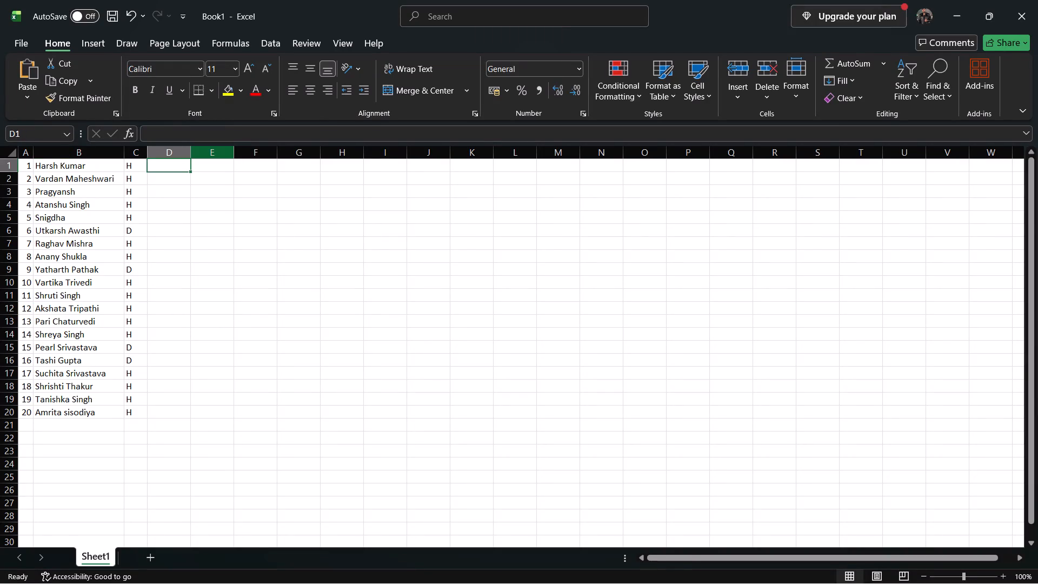
drag(193, 154, 219, 149)
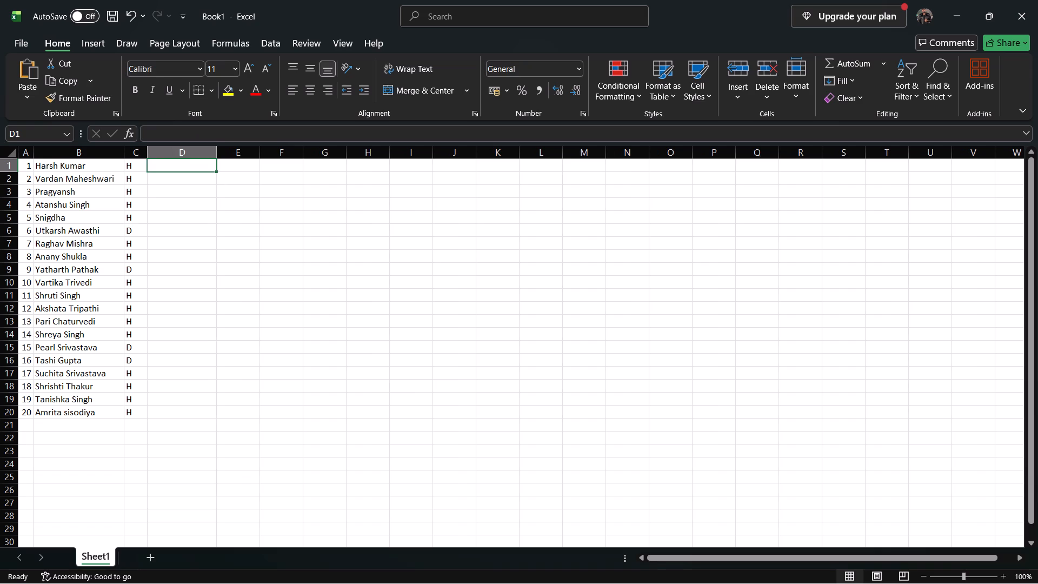
click(197, 169)
click(241, 169)
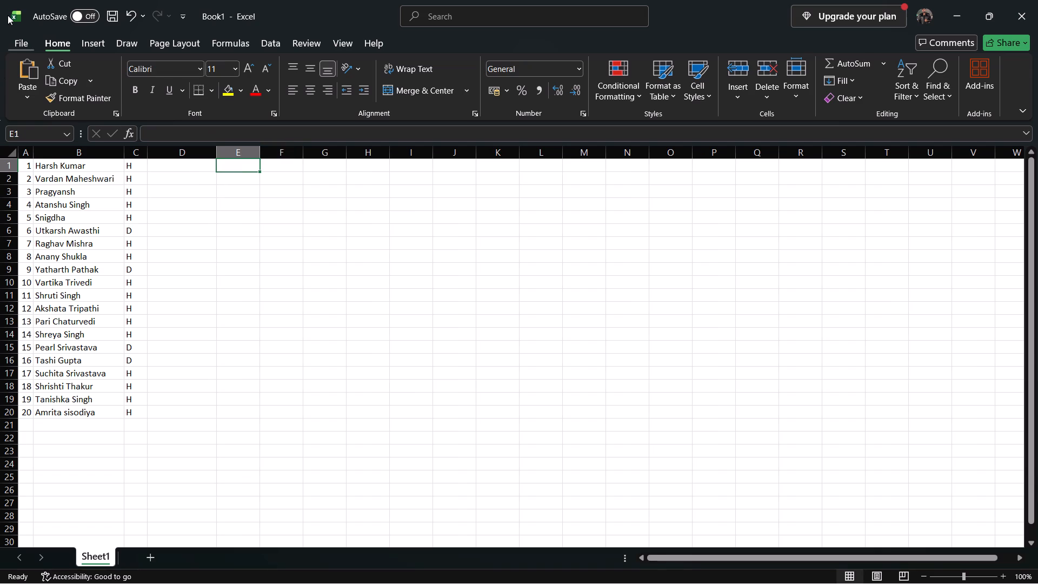
Save the Book1 workbook to the OneDrive Desktop folder under the name Volunteer list.
click(8, 36)
click(58, 250)
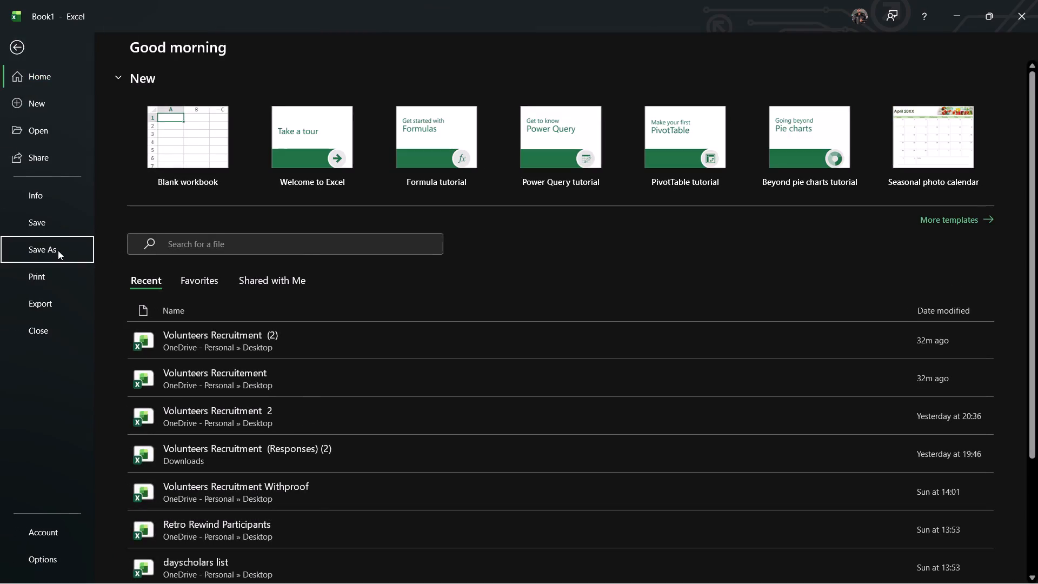
click(431, 161)
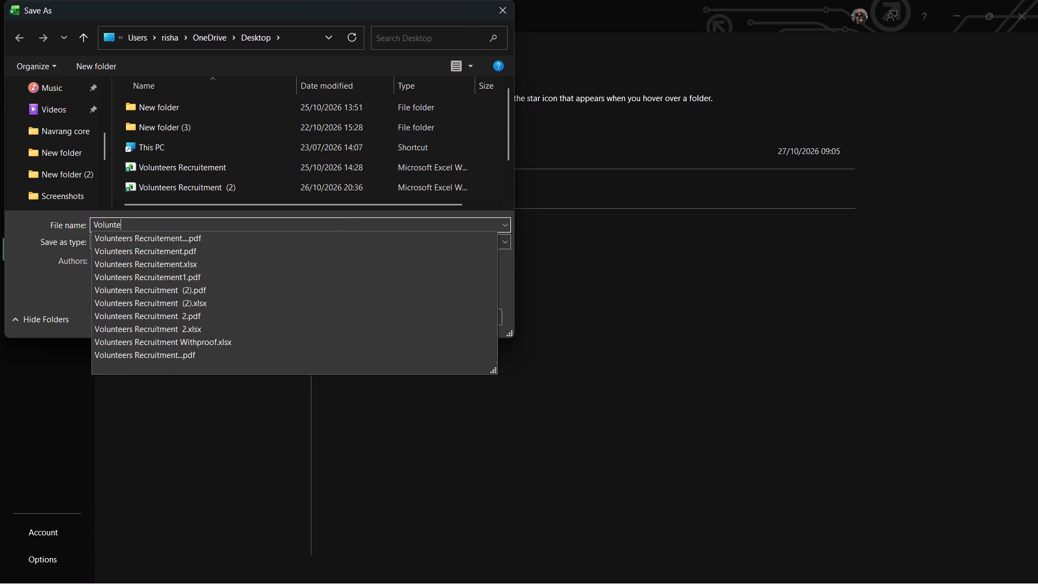
text(list)
click(407, 315)
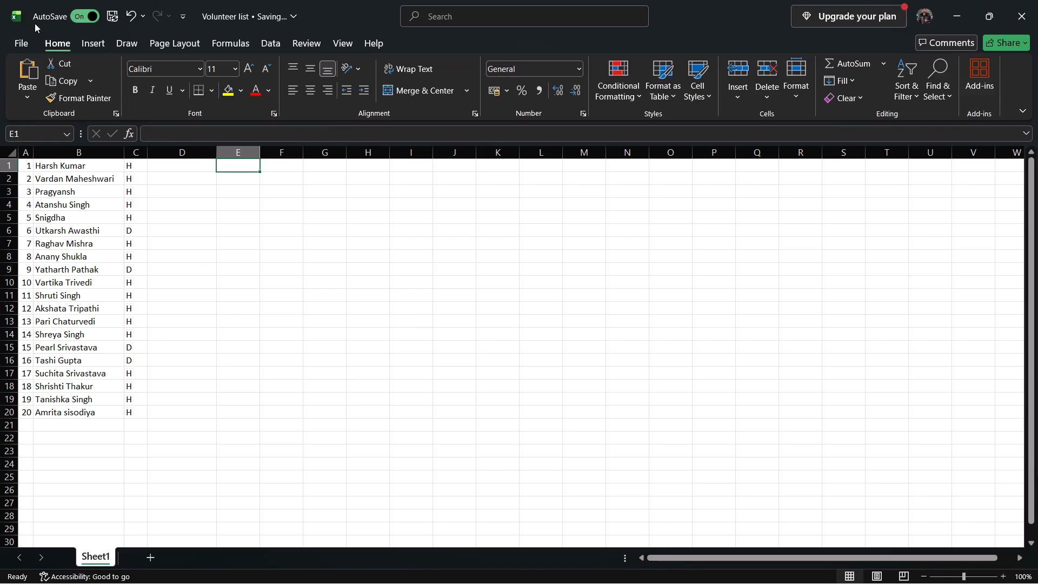
Save a PDF copy of the Volunteer list workbook to the Desktop folder.
click(12, 39)
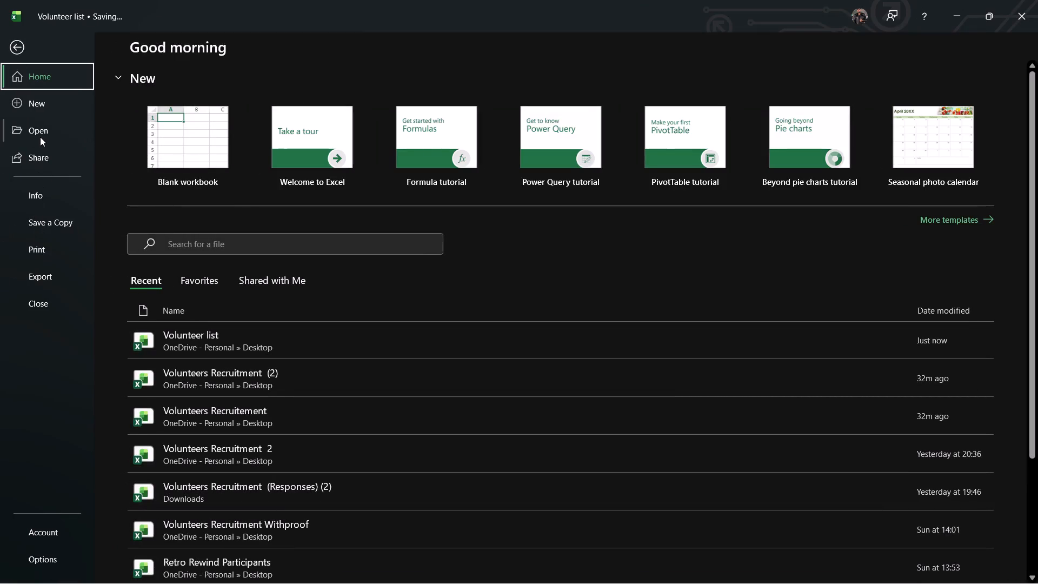
click(37, 221)
click(452, 444)
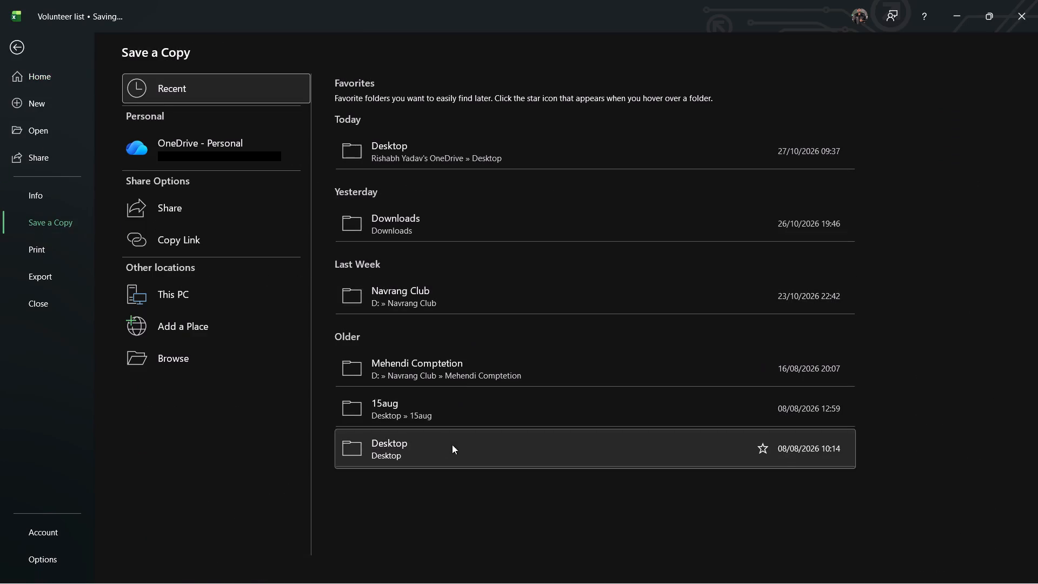
click(202, 243)
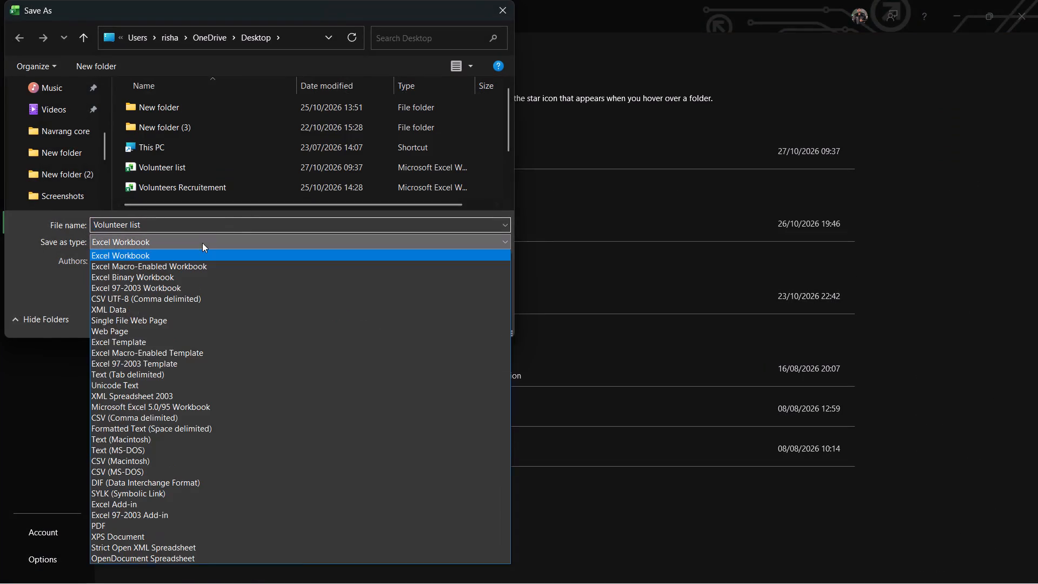
click(113, 529)
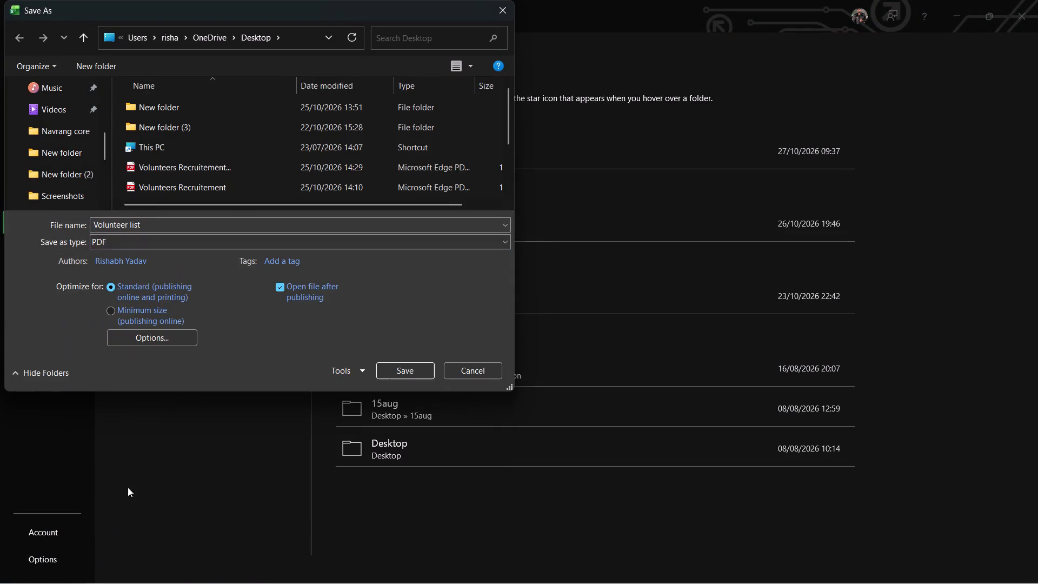
Publish the Volunteer list workbook as a standard-quality PDF in the Desktop folder, opening it after publishing.
click(419, 370)
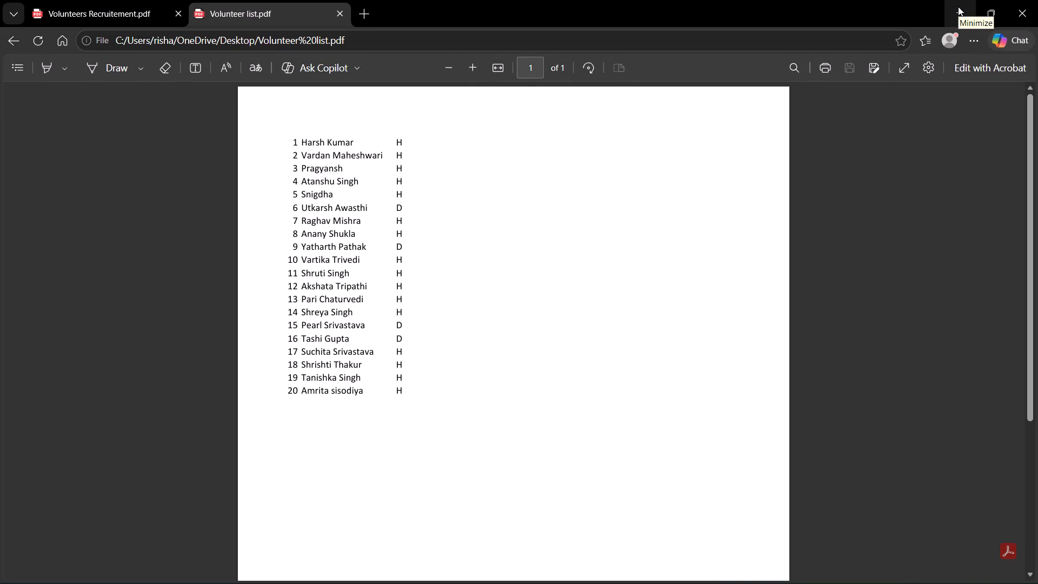
Minimize the Volunteer list PDF and its Excel workbook to get back to the college authorization letter in Word.
click(958, 6)
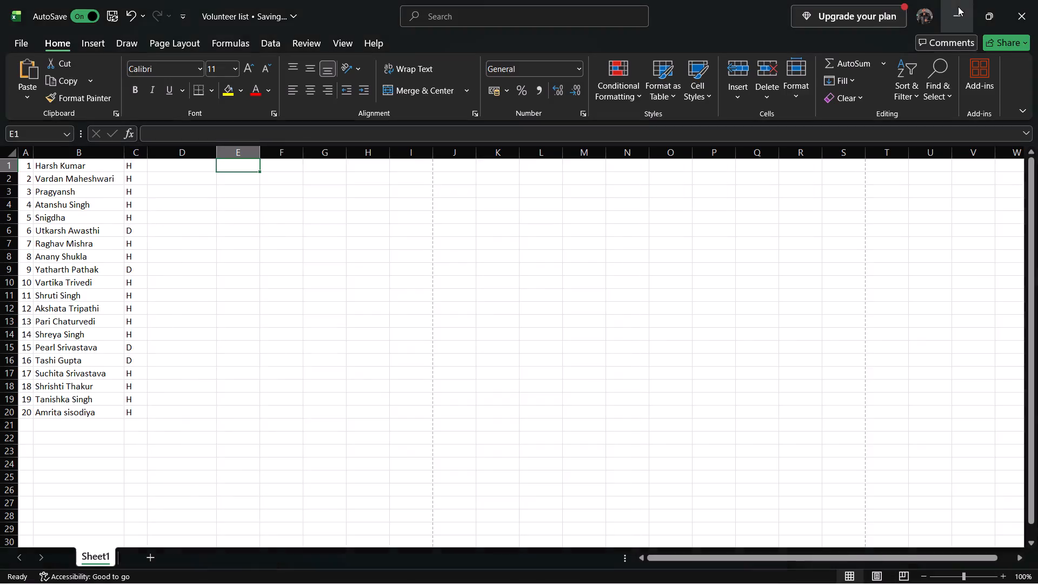
click(958, 6)
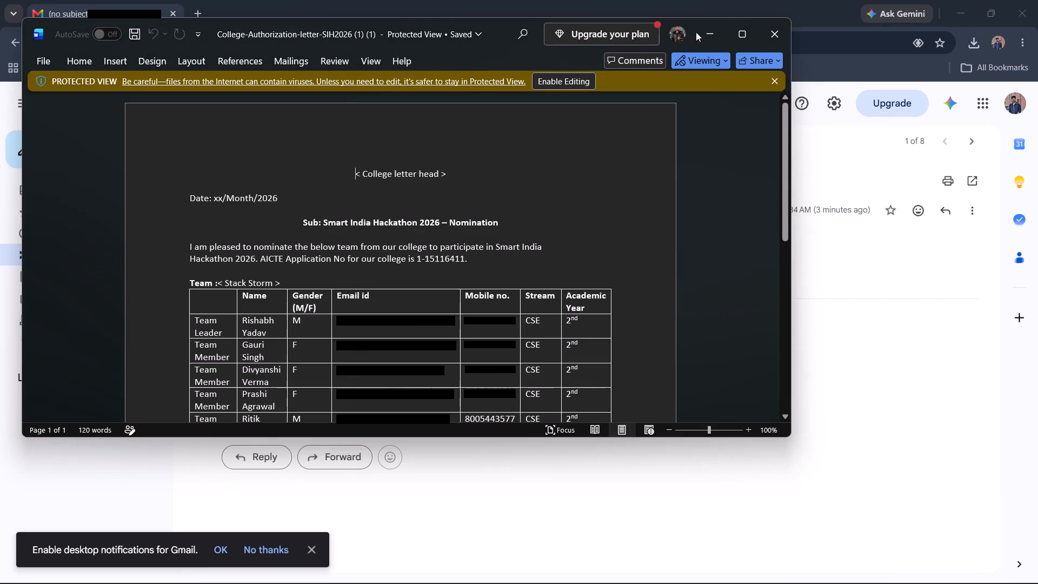
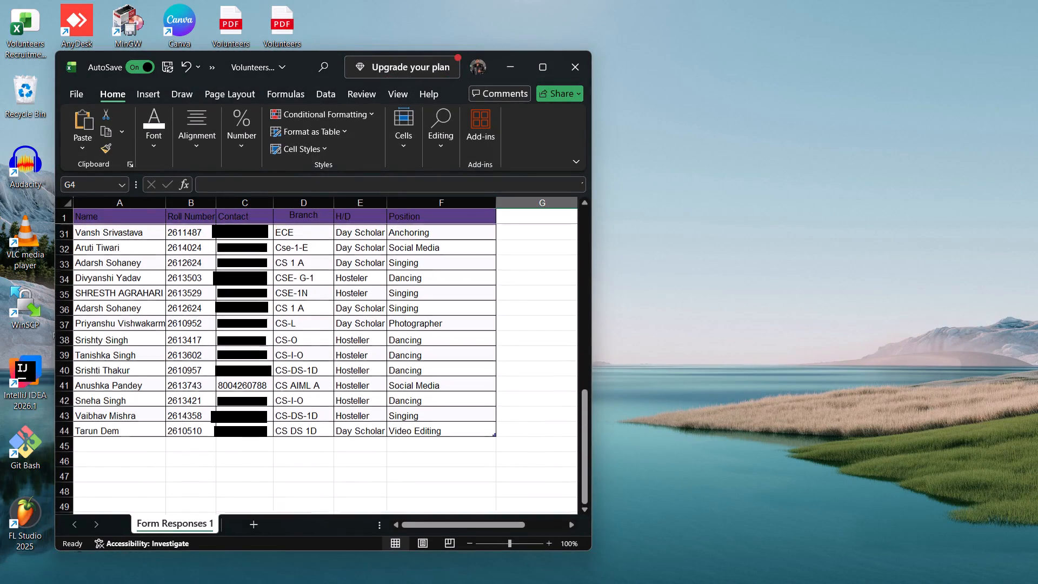
Maximize the Volunteers Recruitment workbook and review the volunteer rows in the form responses sheet.
click(554, 69)
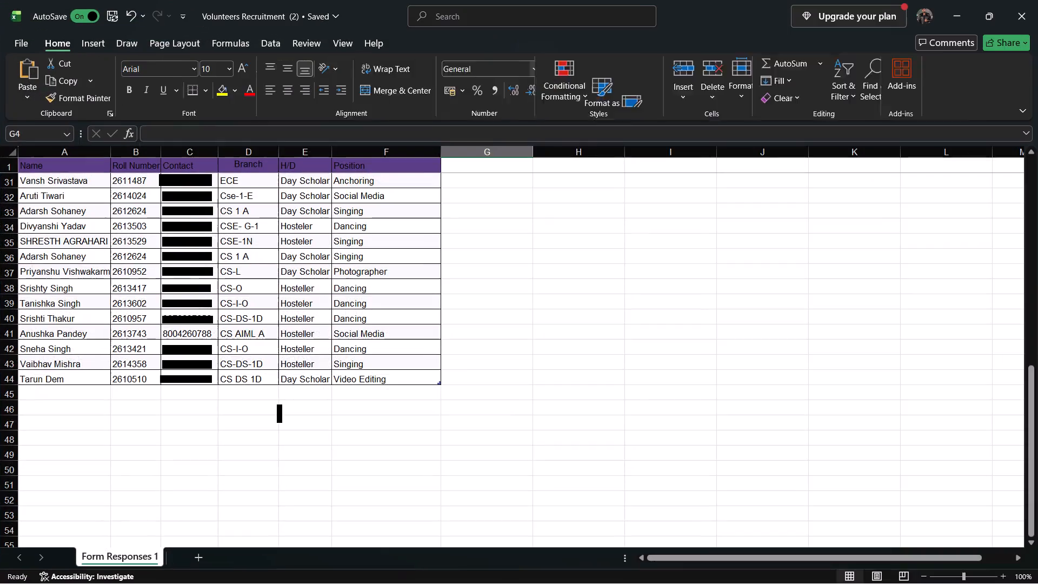
scroll(352, 432, up, 2)
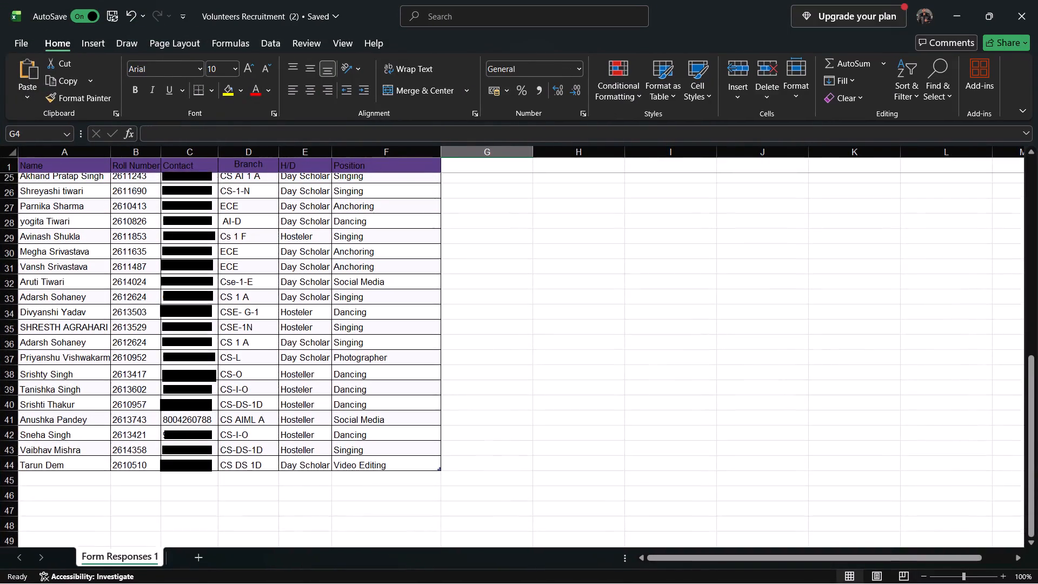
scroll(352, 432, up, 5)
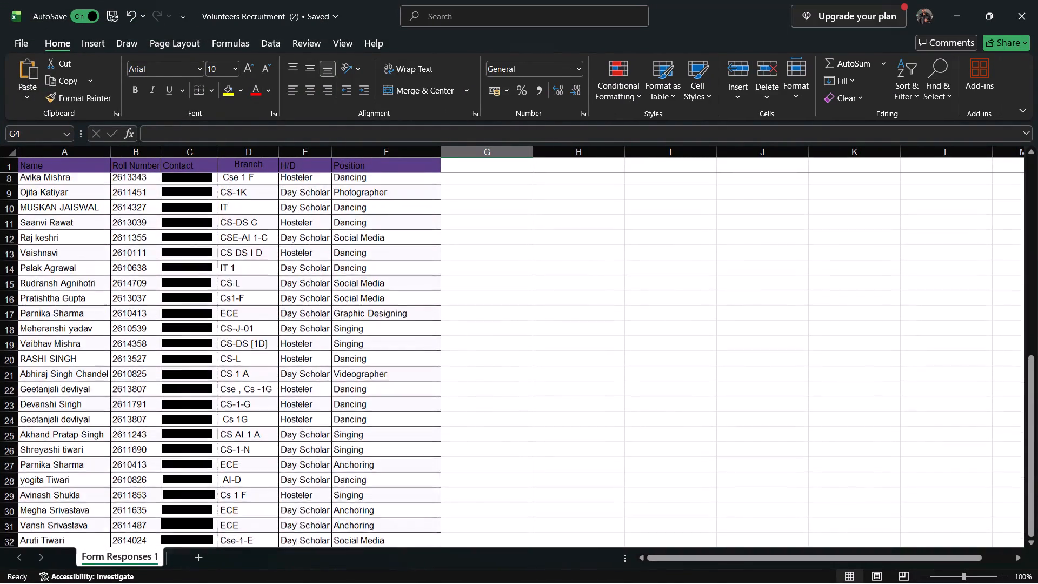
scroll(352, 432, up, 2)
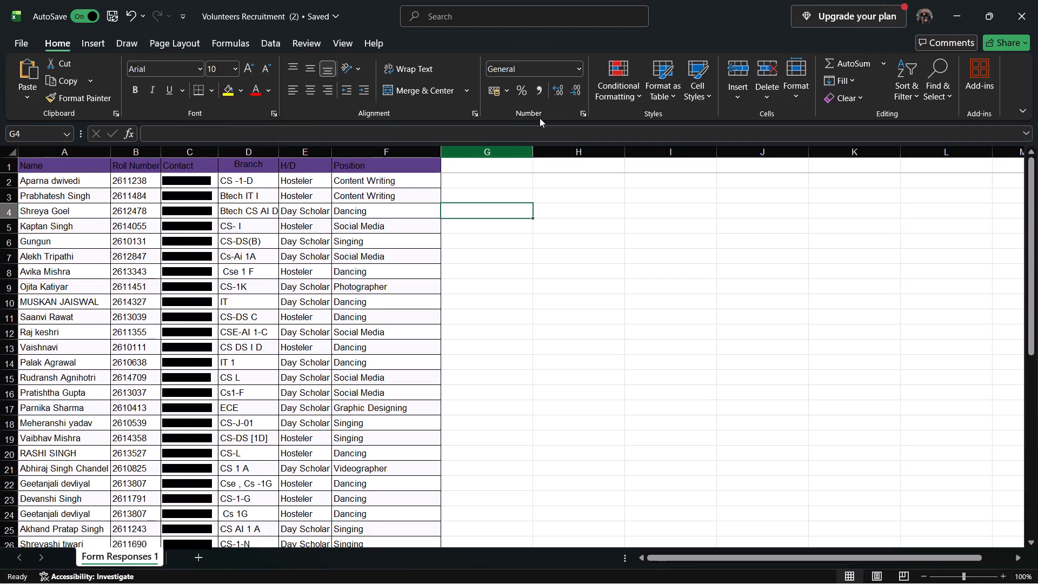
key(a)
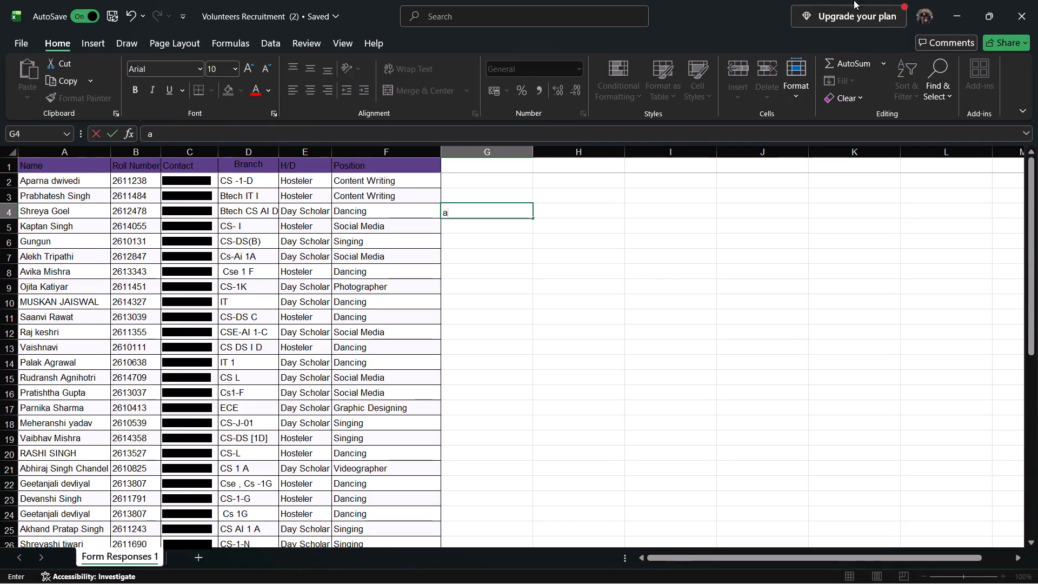
Switch to Notepad and examine the volunteer names listed by role in the Anchoring note, from Anchoring through Graphic Design.
click(954, 0)
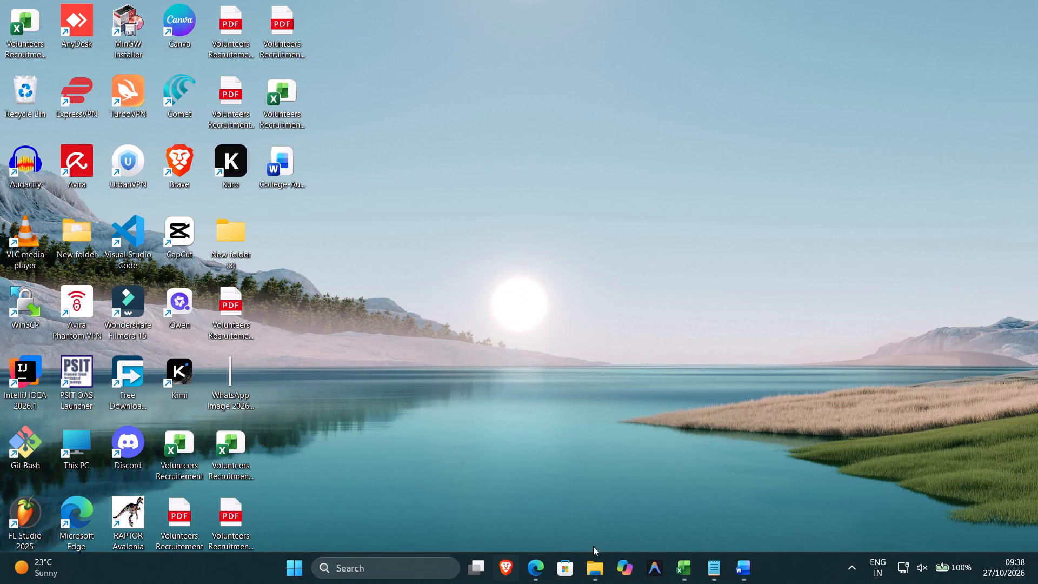
click(717, 572)
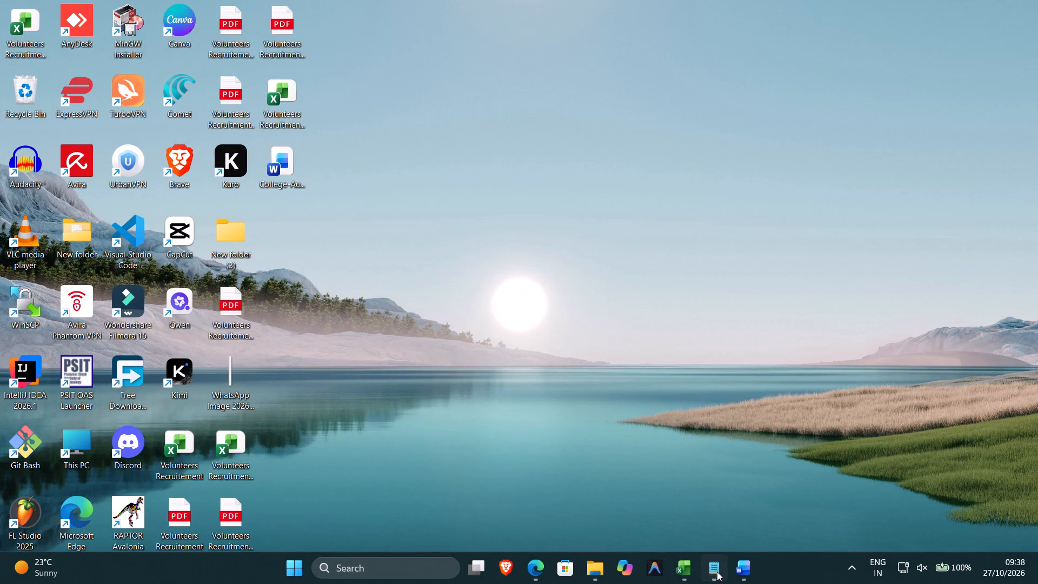
click(717, 572)
click(717, 572)
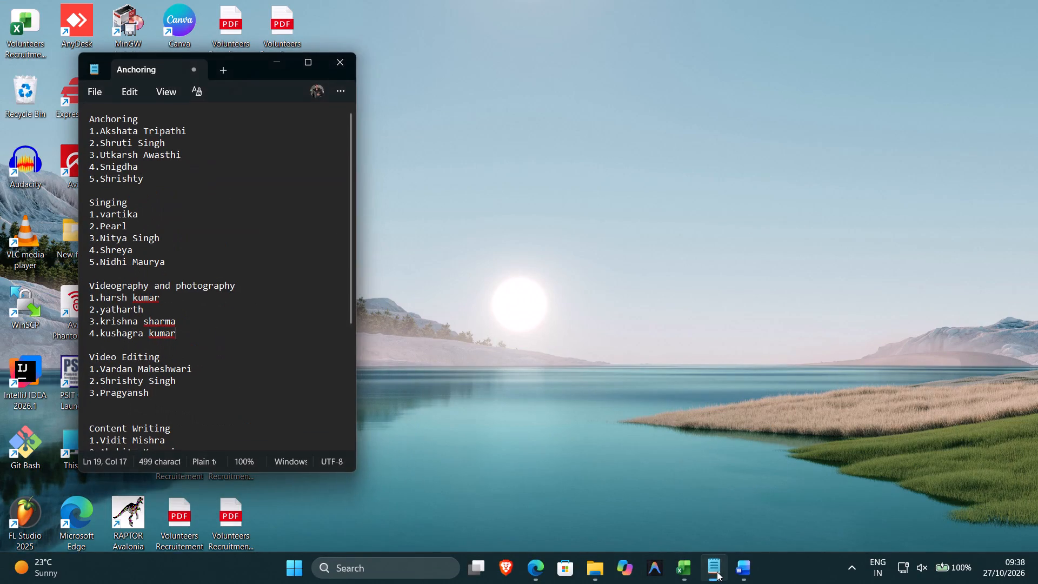
scroll(292, 356, down, 2)
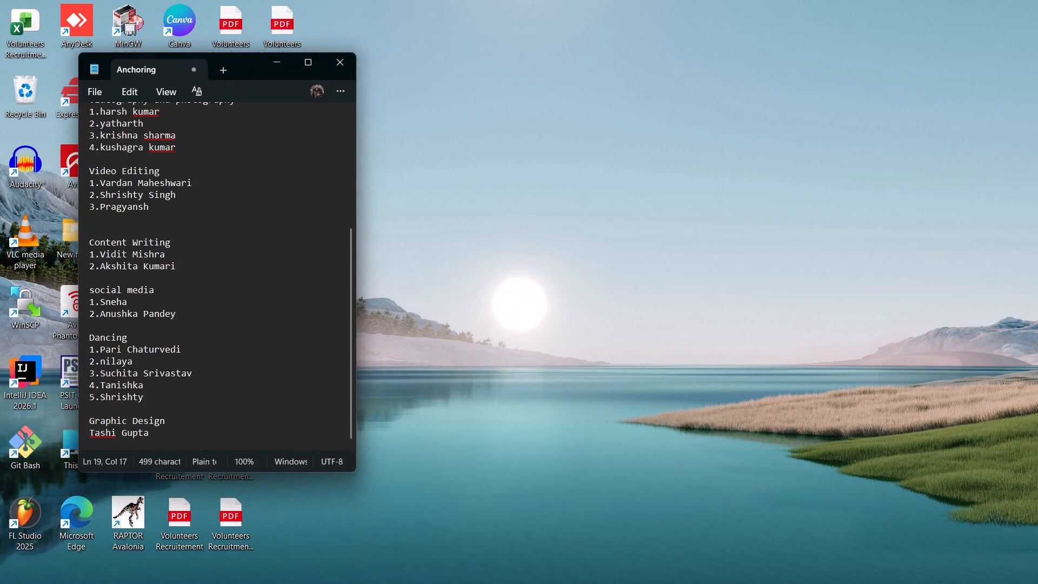
click(319, 67)
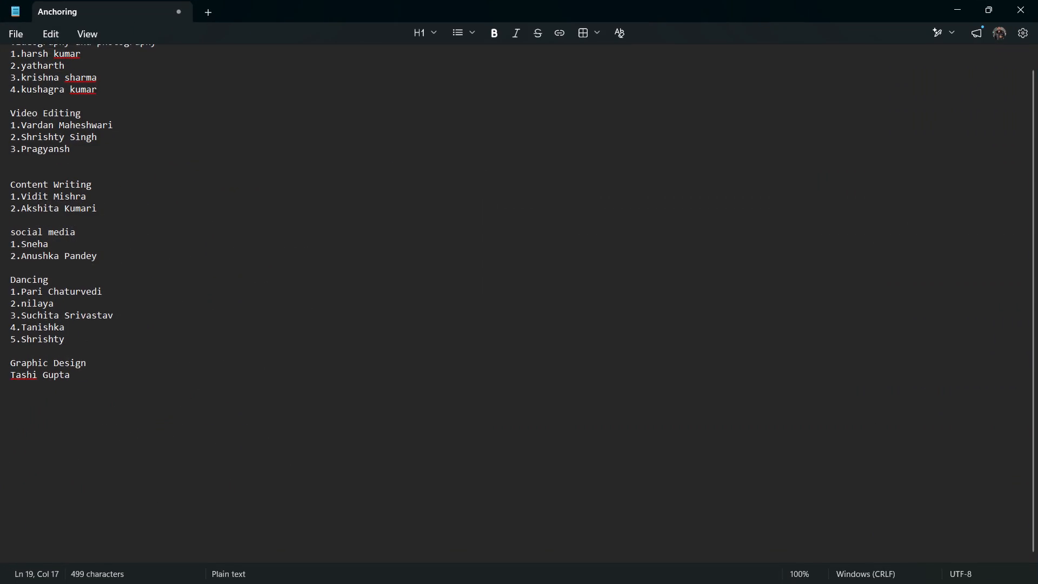
scroll(300, 248, up, 2)
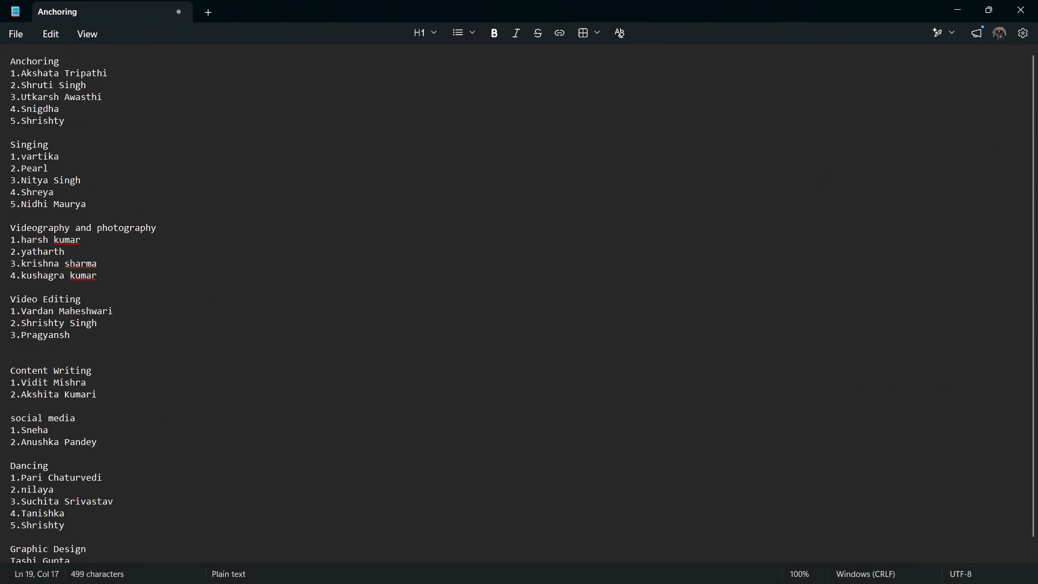
scroll(300, 248, down, 3)
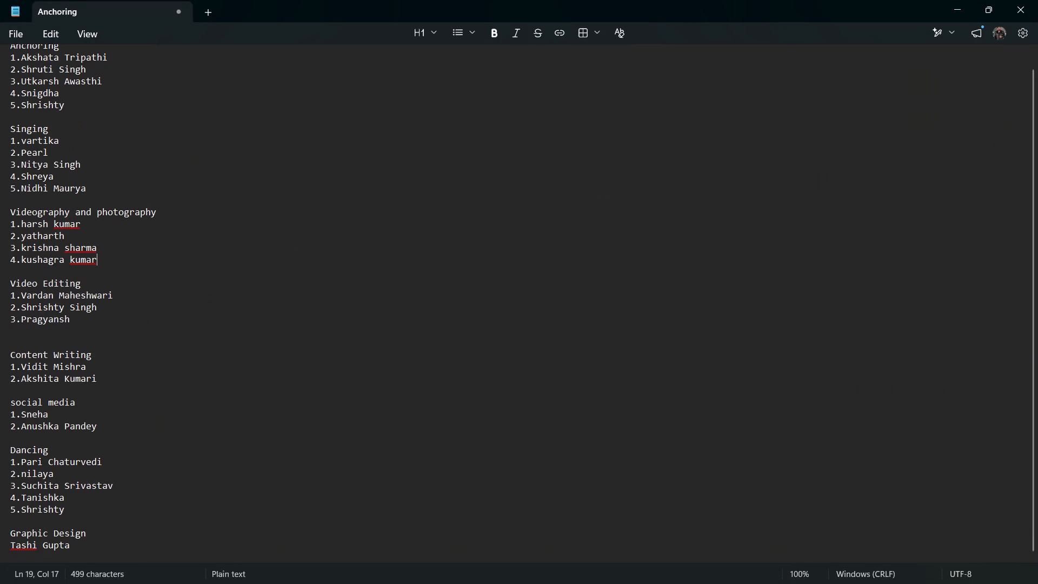
scroll(181, 283, down, 2)
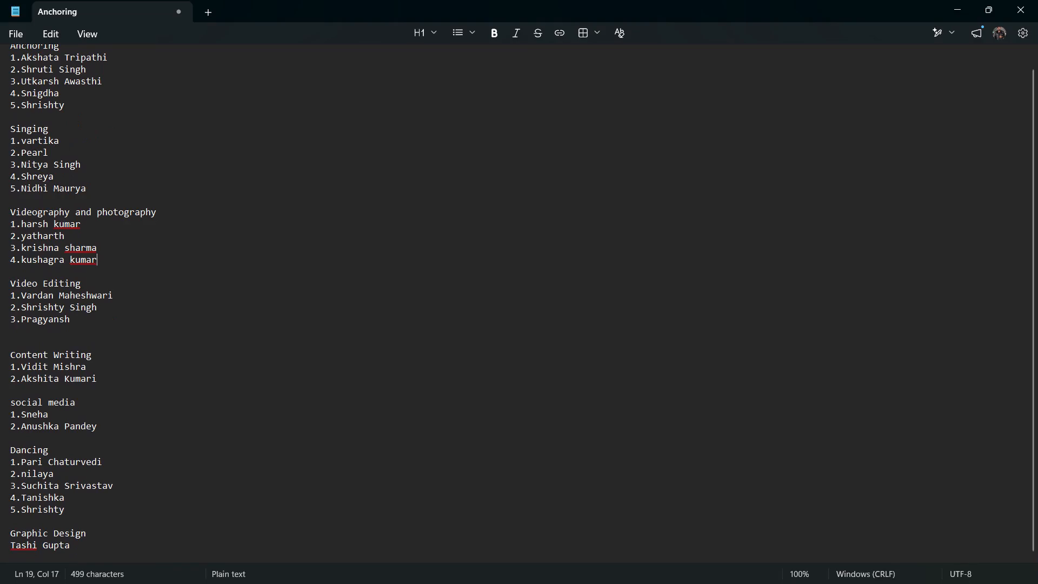
scroll(181, 283, down, 3)
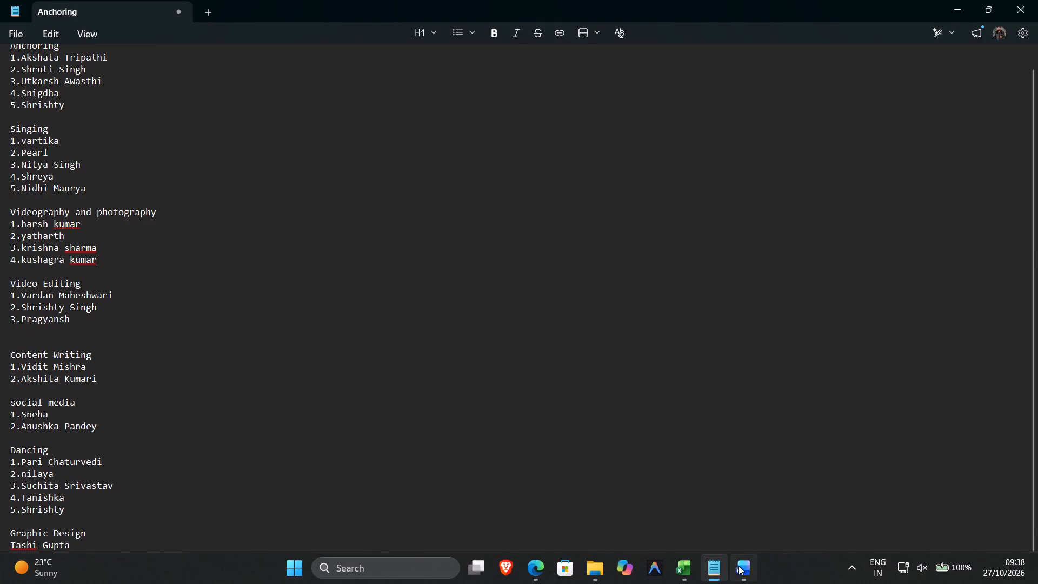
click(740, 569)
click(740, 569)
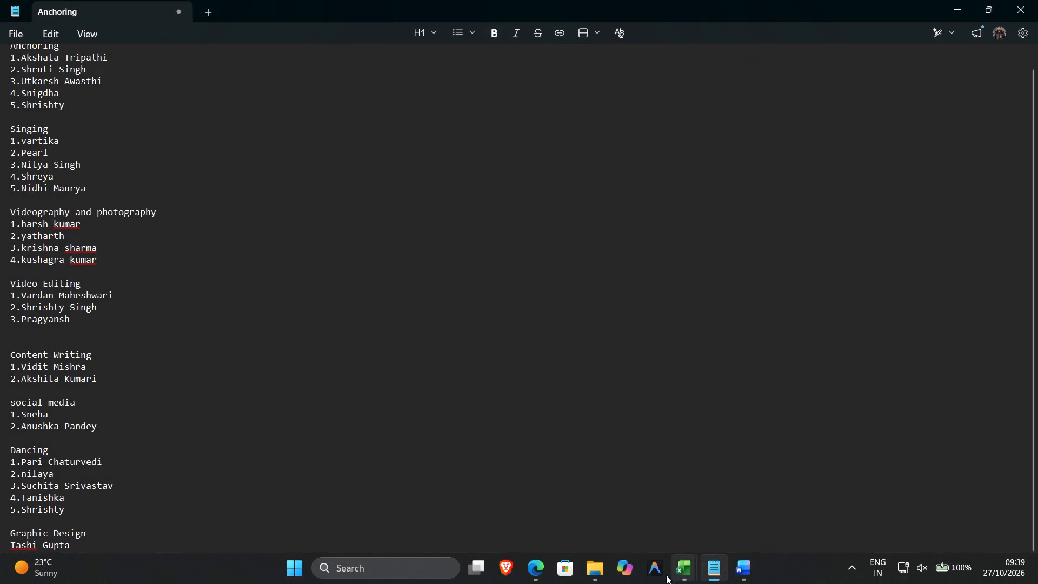
Open the Volunteers Recruitment (Responses) (2) workbook from the Downloads folder in Excel.
click(584, 577)
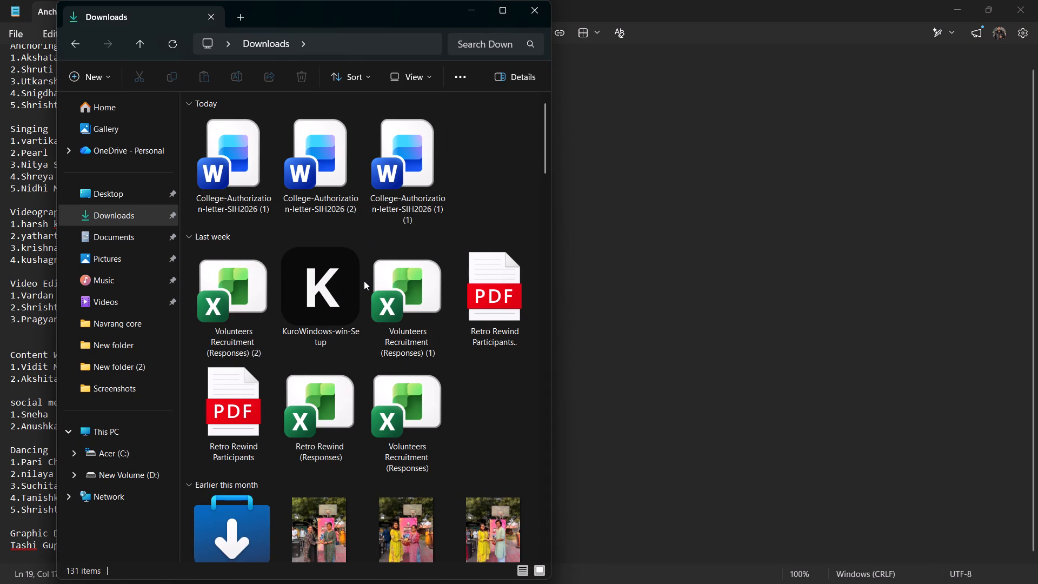
double_click(244, 261)
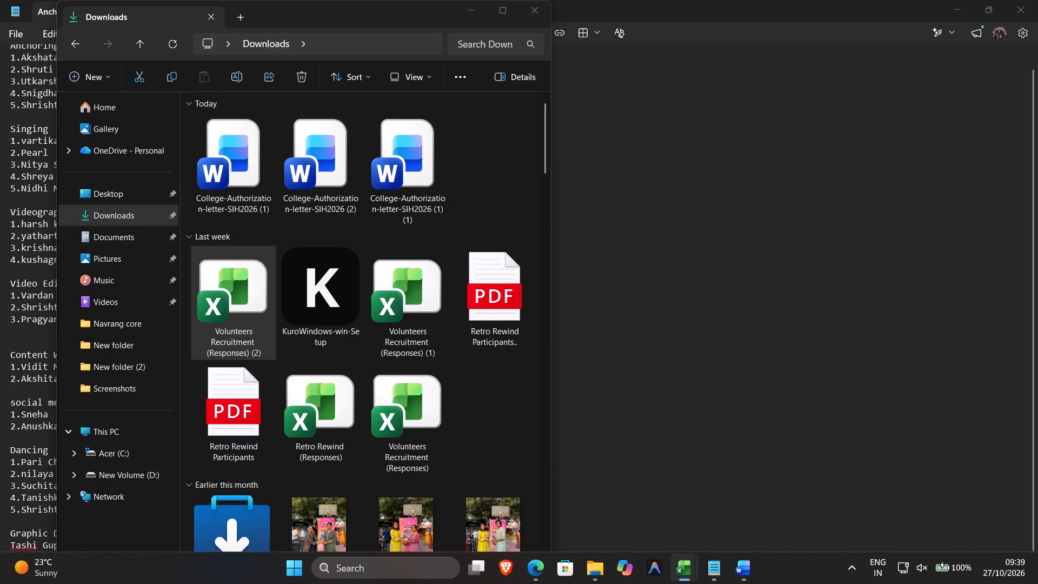
Display the hidden system tray icons.
click(853, 573)
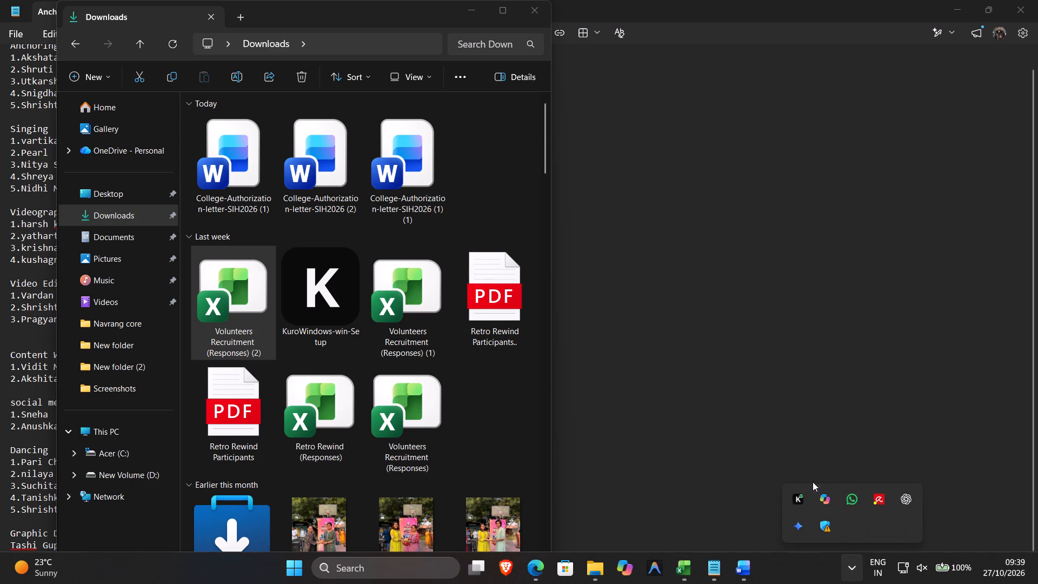
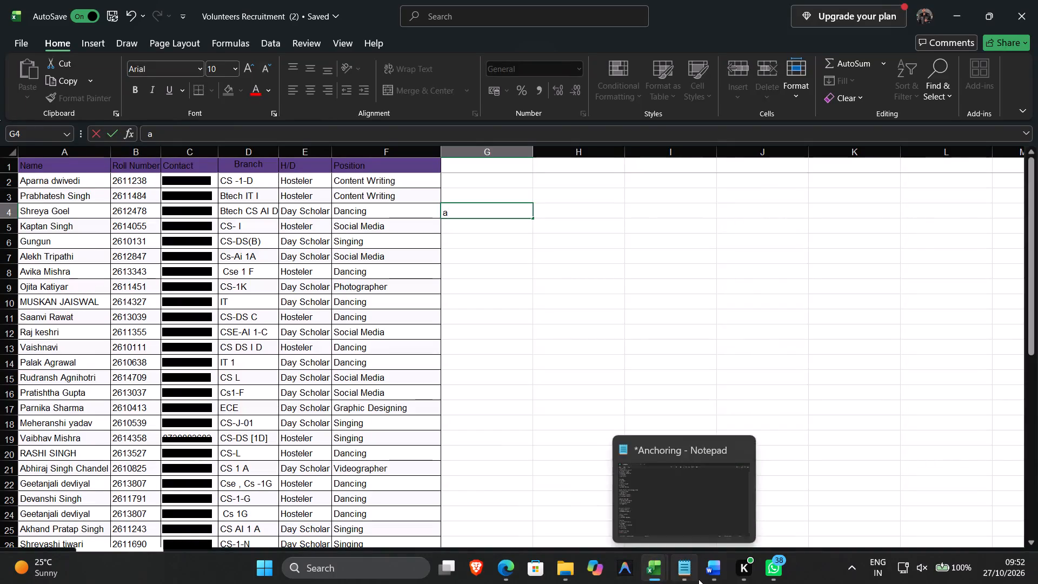
Switch to Word, look over the Smart India Hackathon 2026 nomination letter and its team table, and minimize the letter.
click(707, 579)
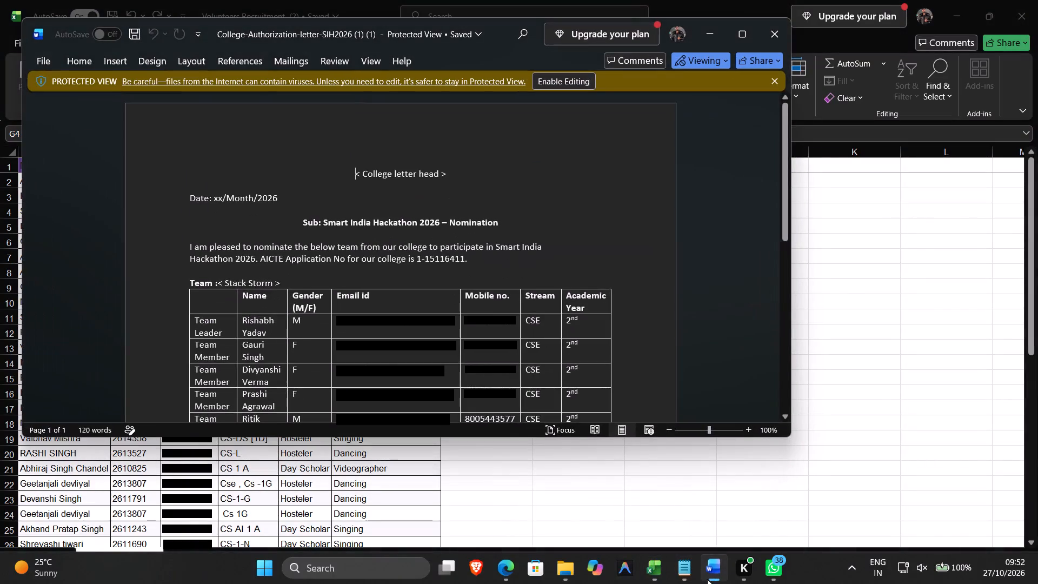
scroll(465, 304, down, 2)
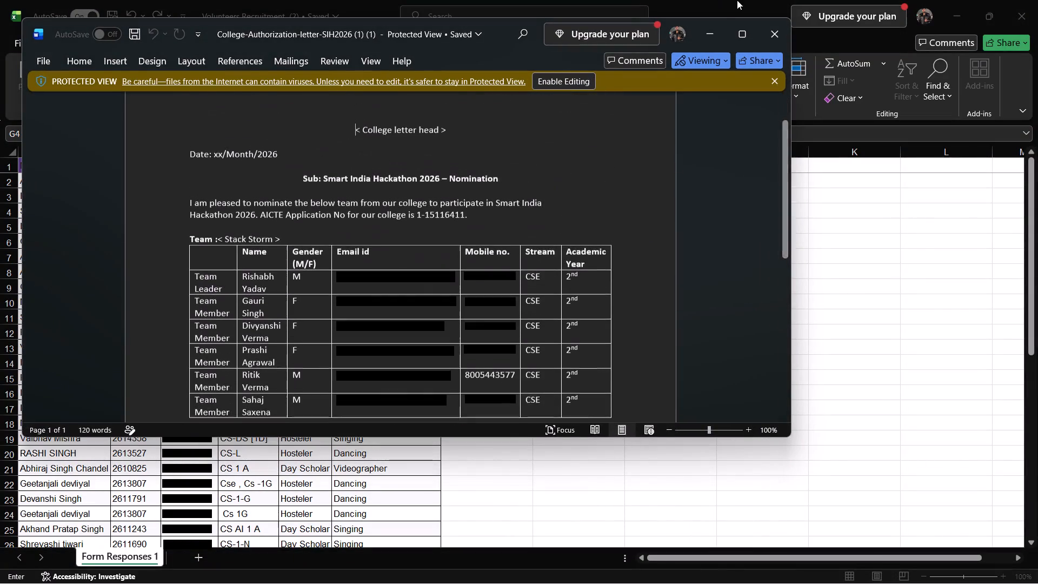
click(707, 37)
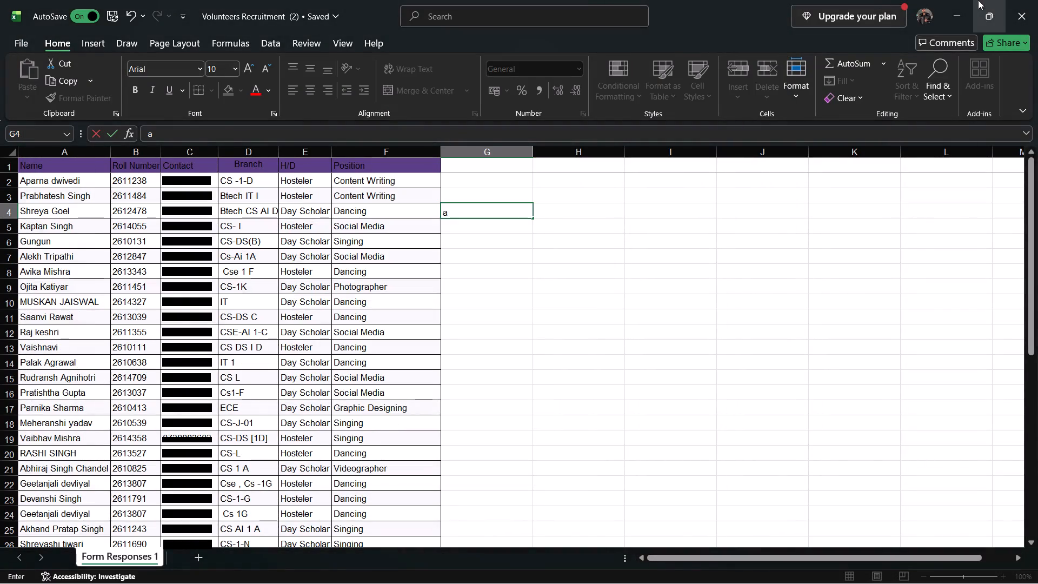